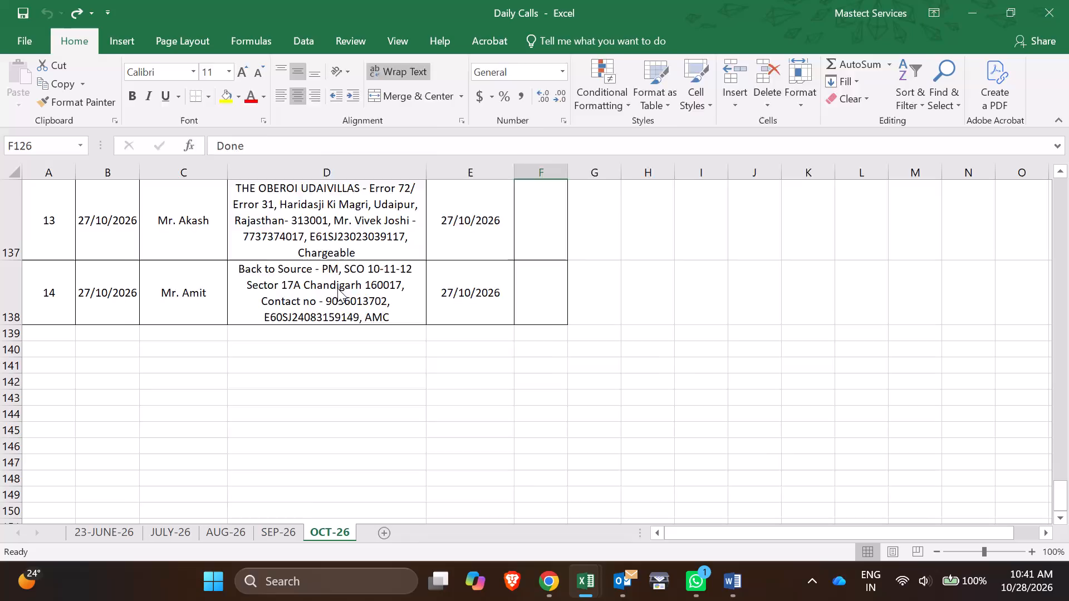
Switch to Chrome and open the RATIONAL TechAssistant home page from the tec parts shortcut in a new tab.
key("alt+Down")
key("alt+Down")
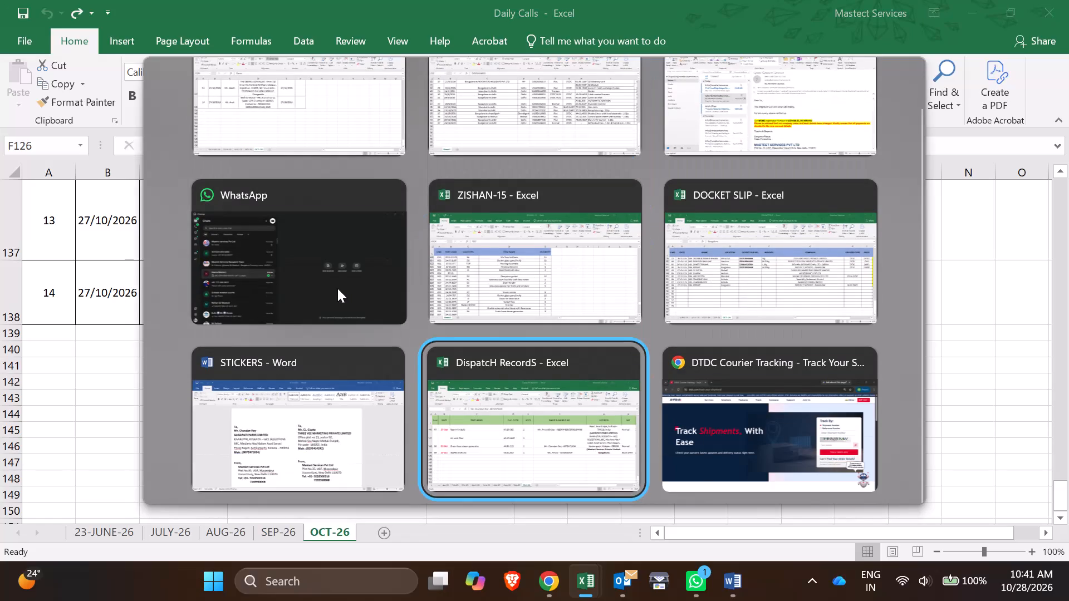
key("alt+Right")
left_click(241, 18)
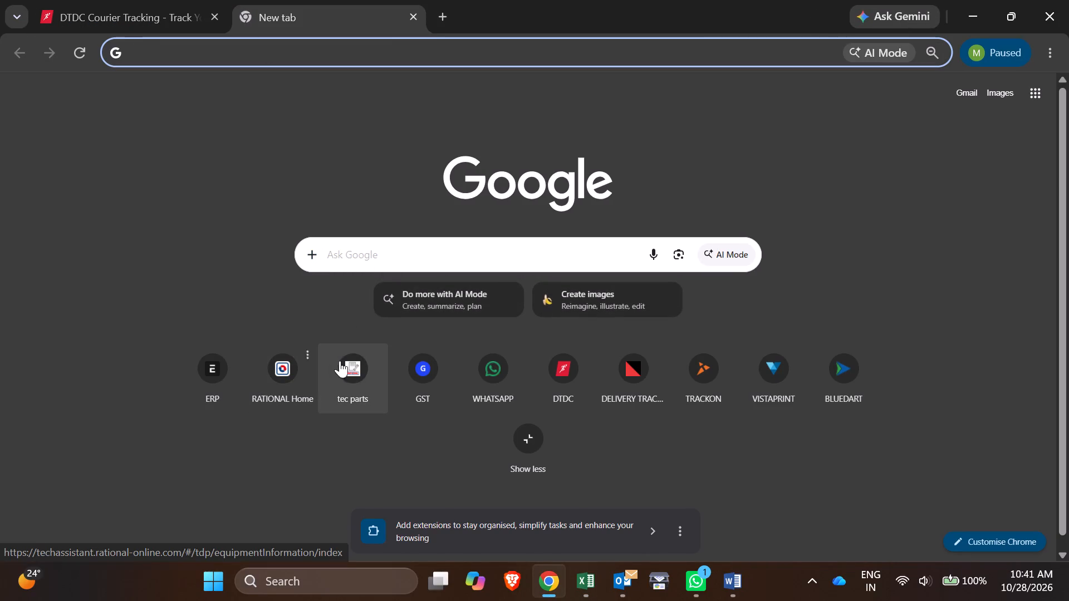
left_click(354, 362)
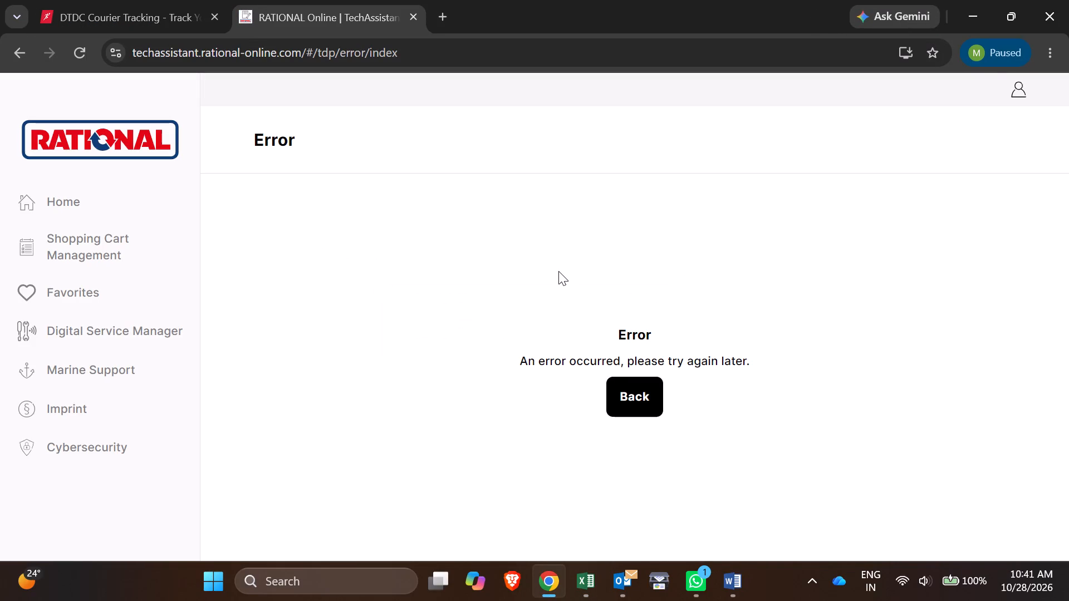
left_click(624, 397)
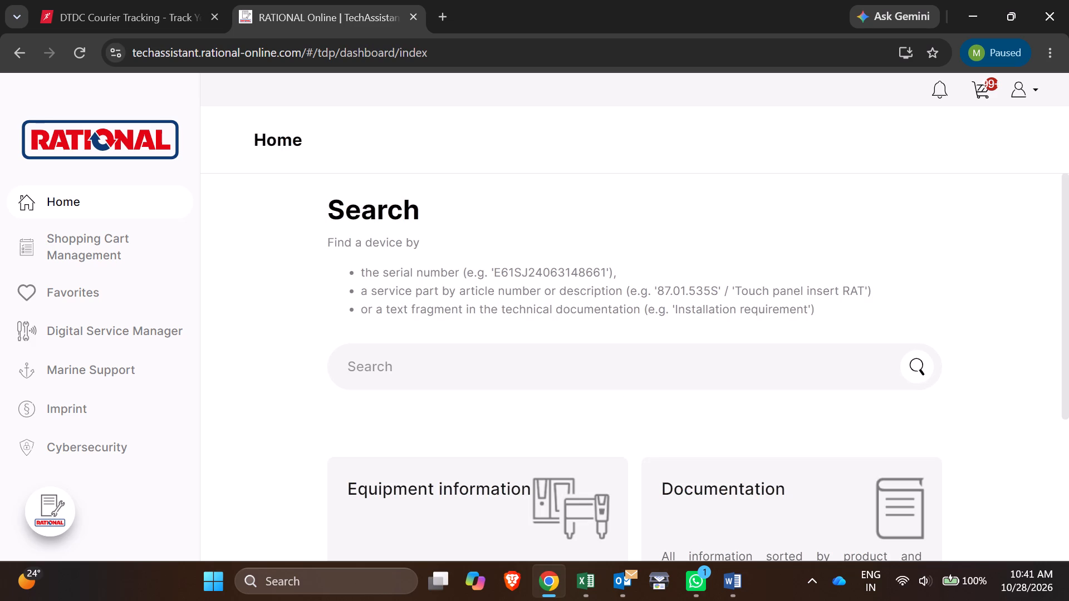
Search the RATIONAL TechAssistant for article number 87.01.545S.
left_click(527, 364)
type("87.01.")
type("545S")
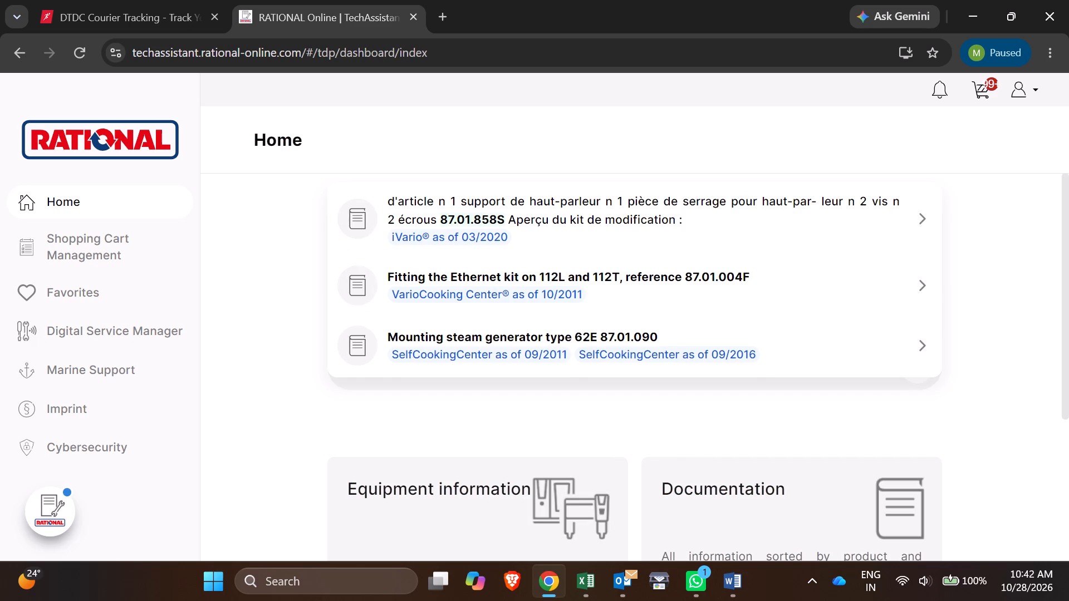
key("Return")
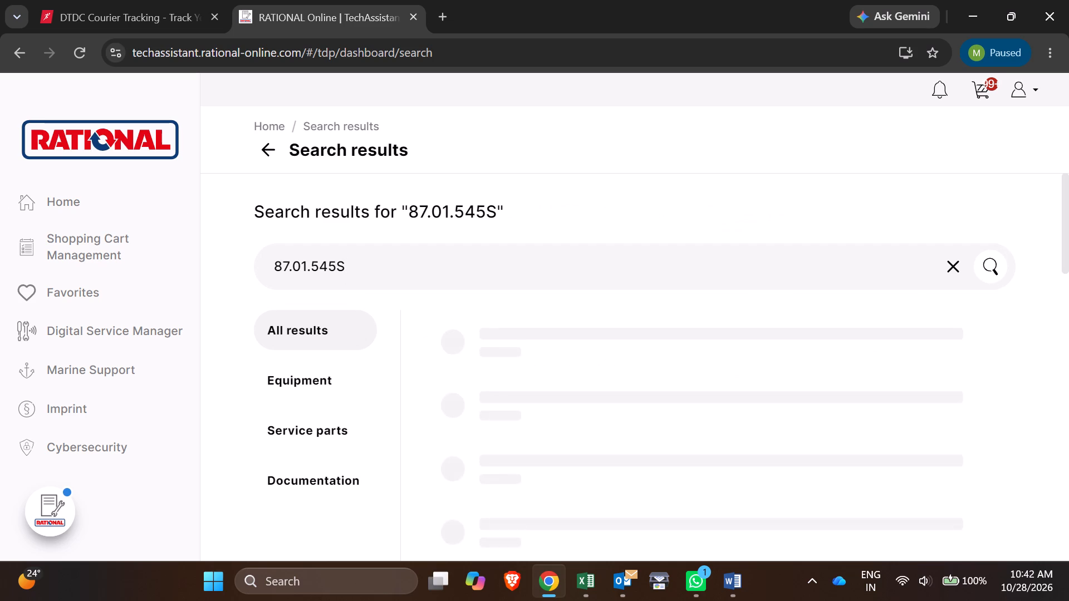
Look through the search results for documents and service parts matching article number 87.01.545S.
scroll(694, 248, "down", 1)
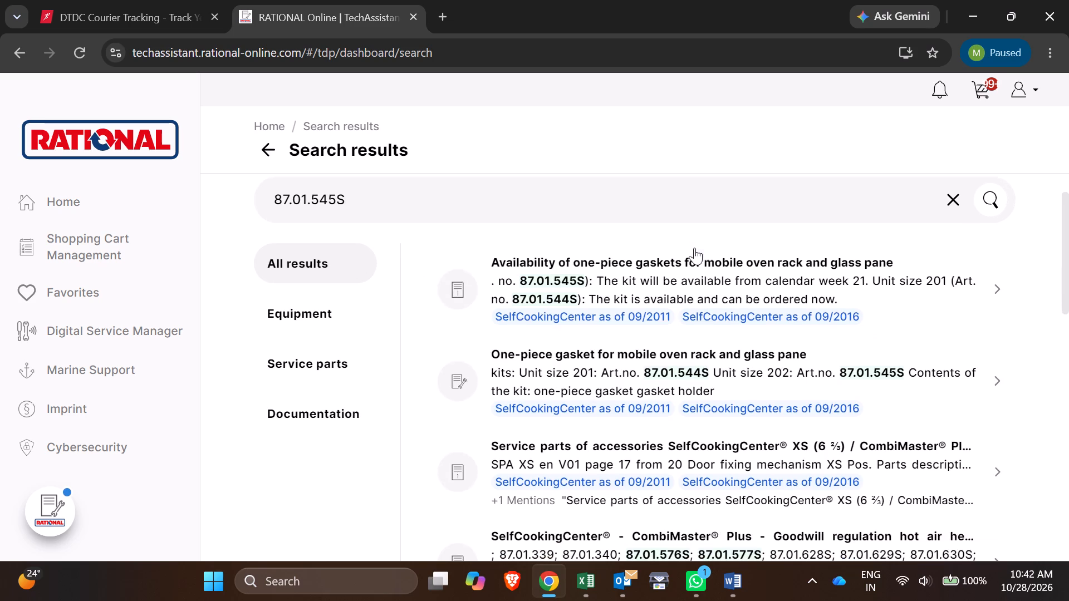
scroll(694, 248, "down", 3)
scroll(679, 375, "down", 3)
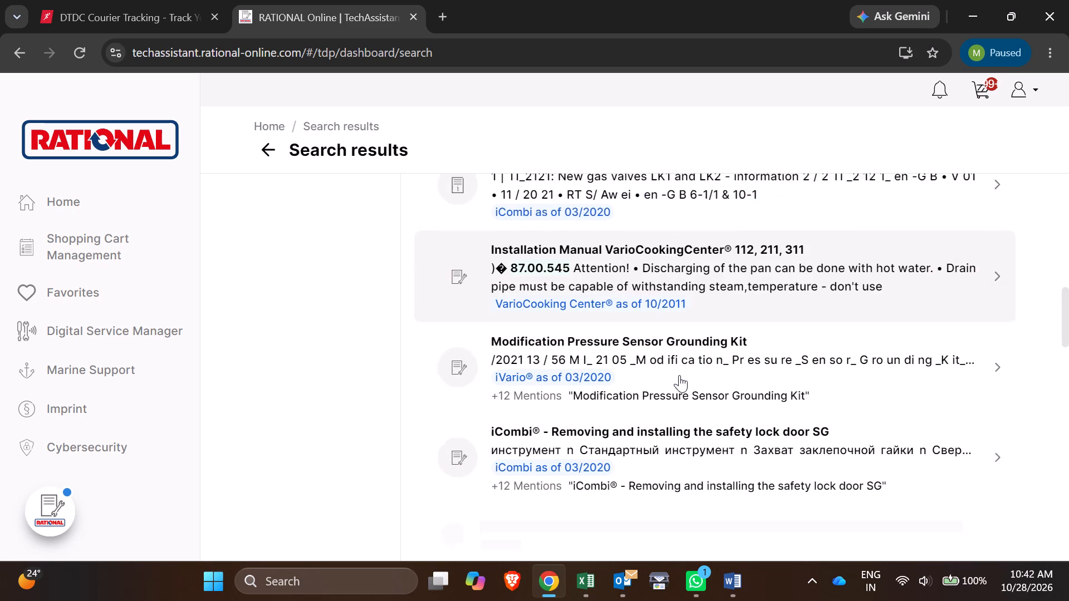
scroll(679, 375, "down", 4)
scroll(679, 375, "up", 11)
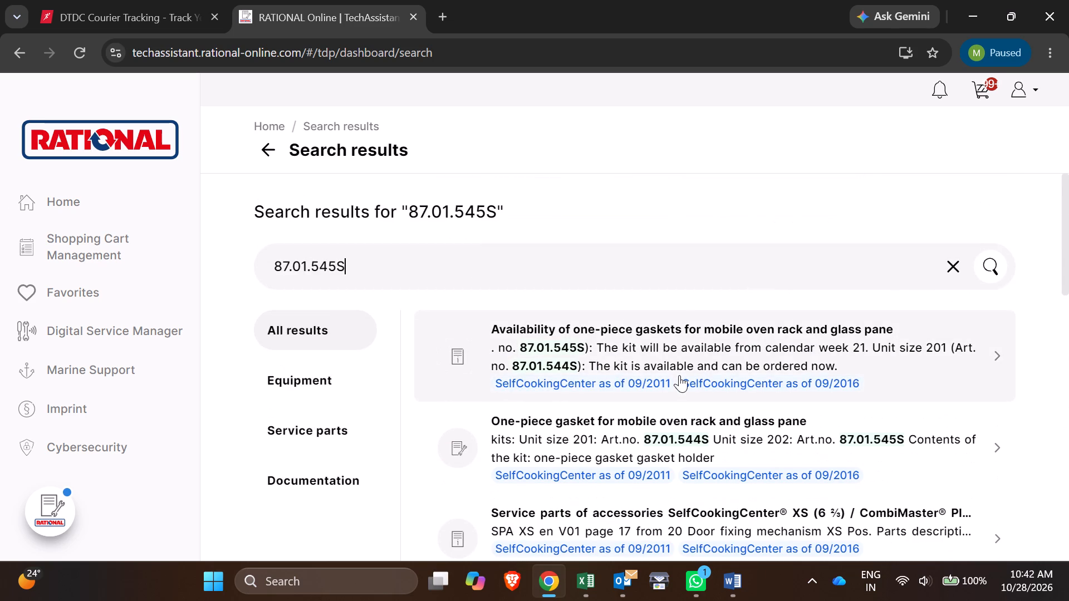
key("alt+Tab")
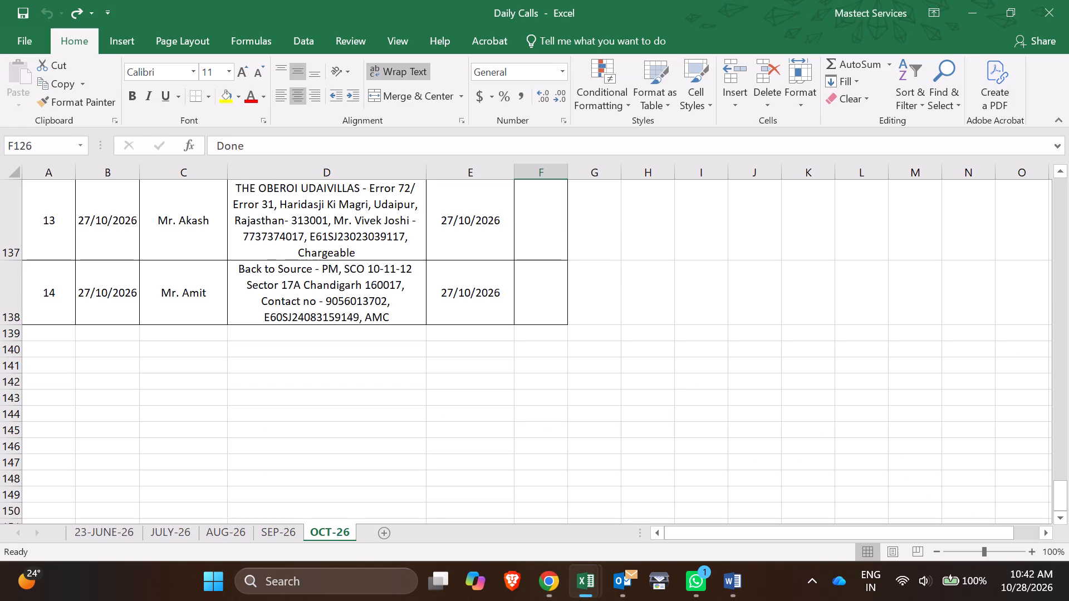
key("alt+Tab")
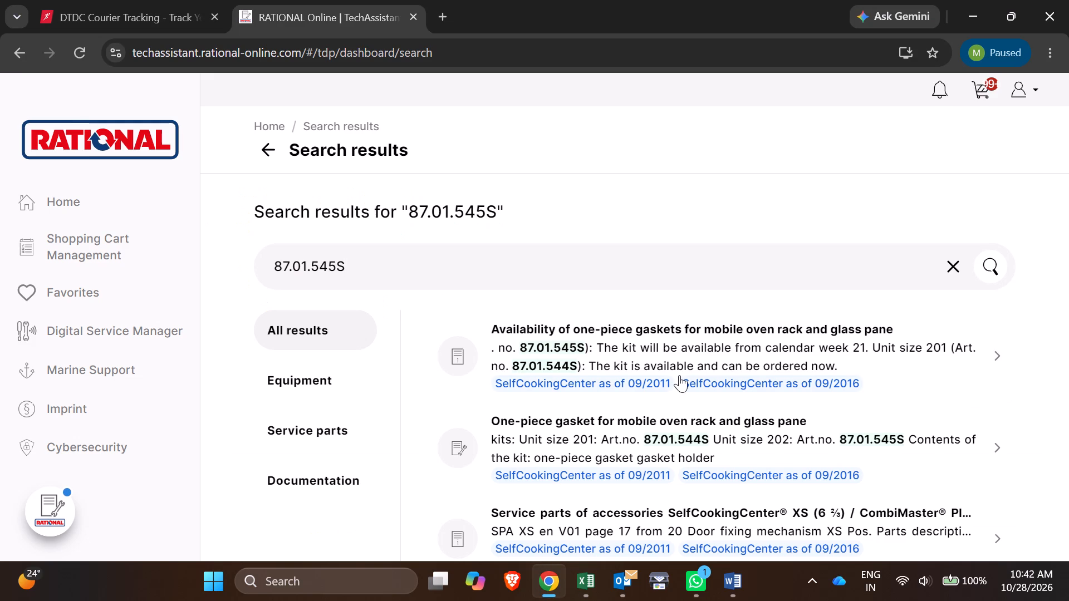
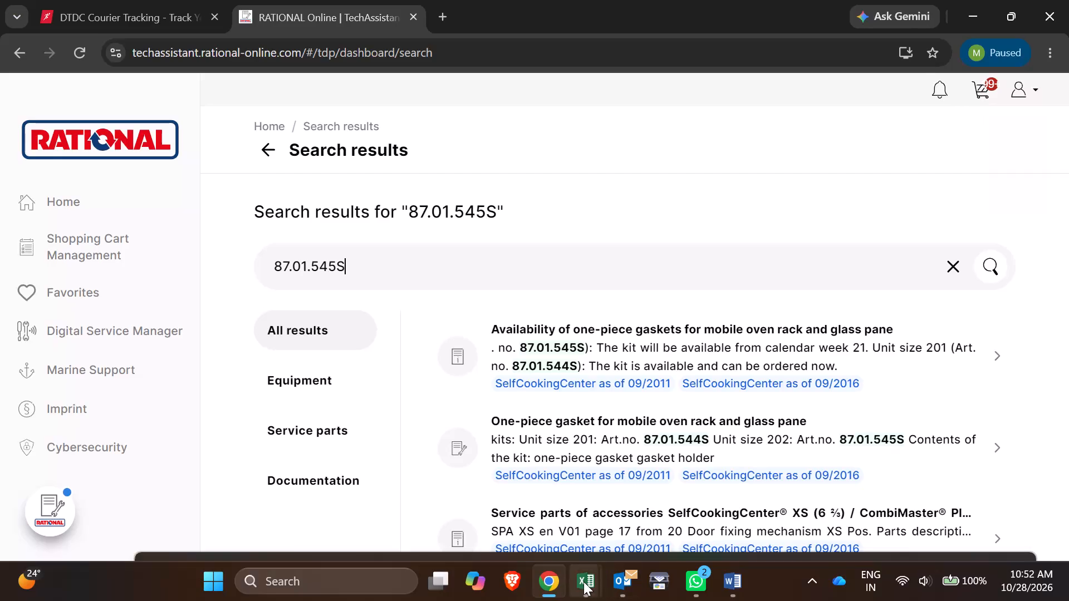
Switch to the ZISHAN-15 workbook in Excel and set the quantity of part 87.01.545S to 0.
key("alt+Tab")
key("alt+Tab")
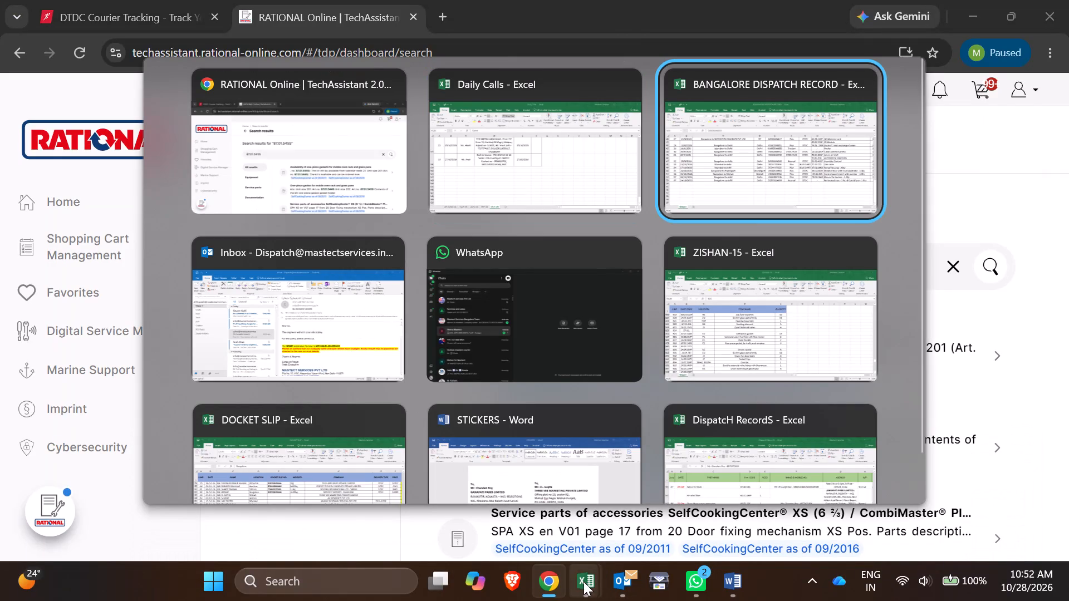
key("alt+Tab")
key("alt+Tab")
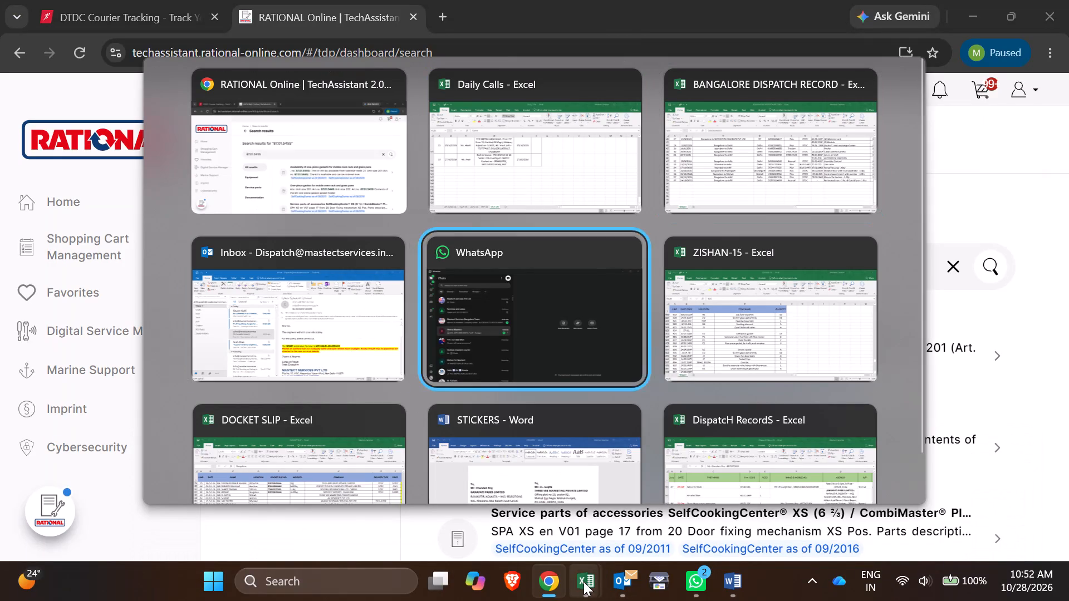
key("alt+Tab")
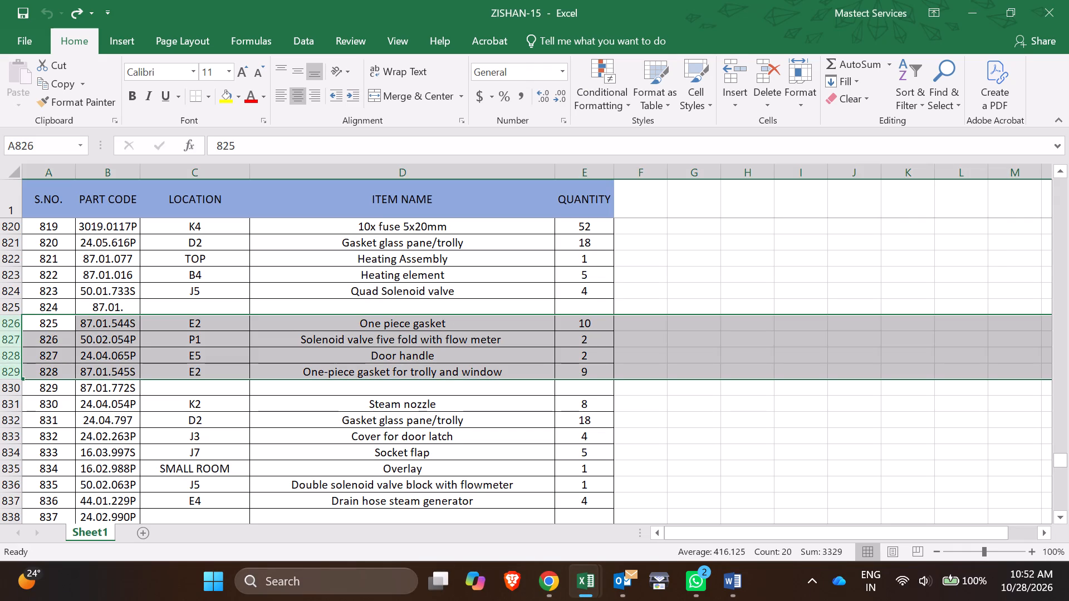
scroll(324, 306, "right", 3)
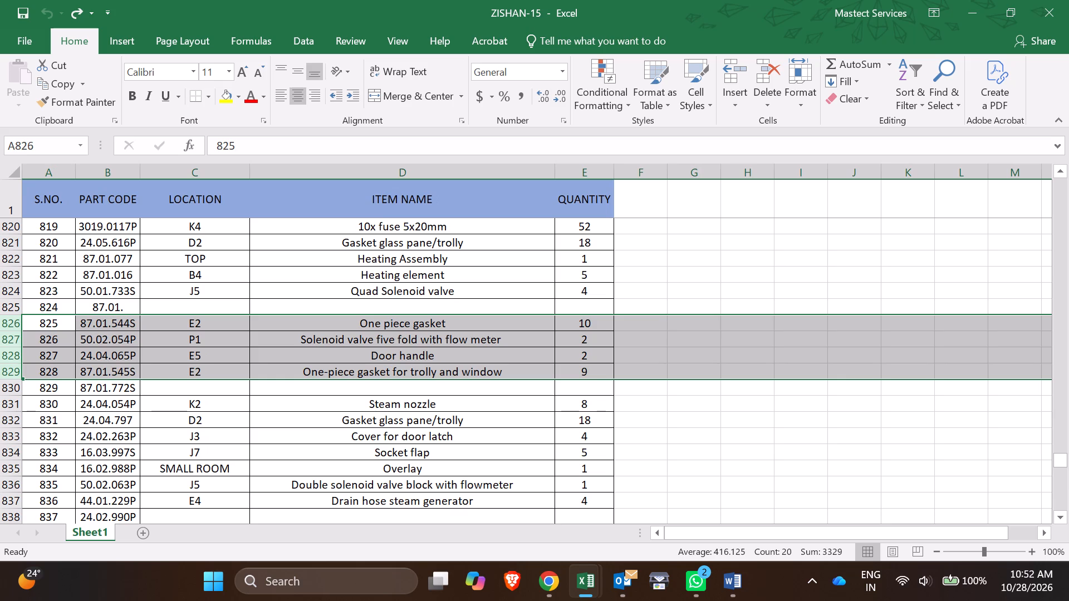
left_click(209, 375)
key("ctrl+s")
key("ctrl+s")
key("Right")
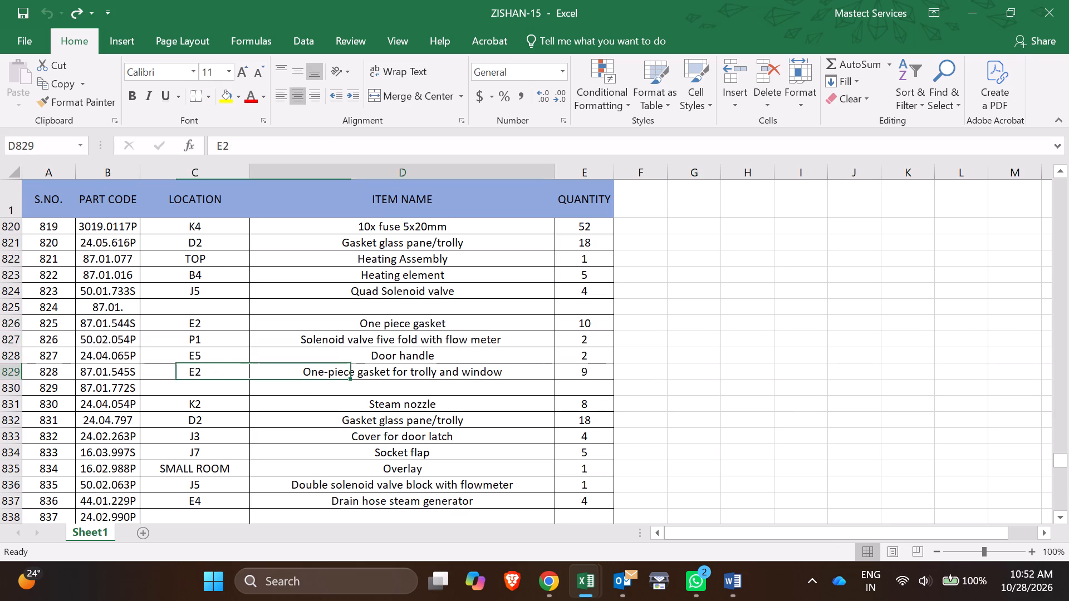
key("Right")
key("0")
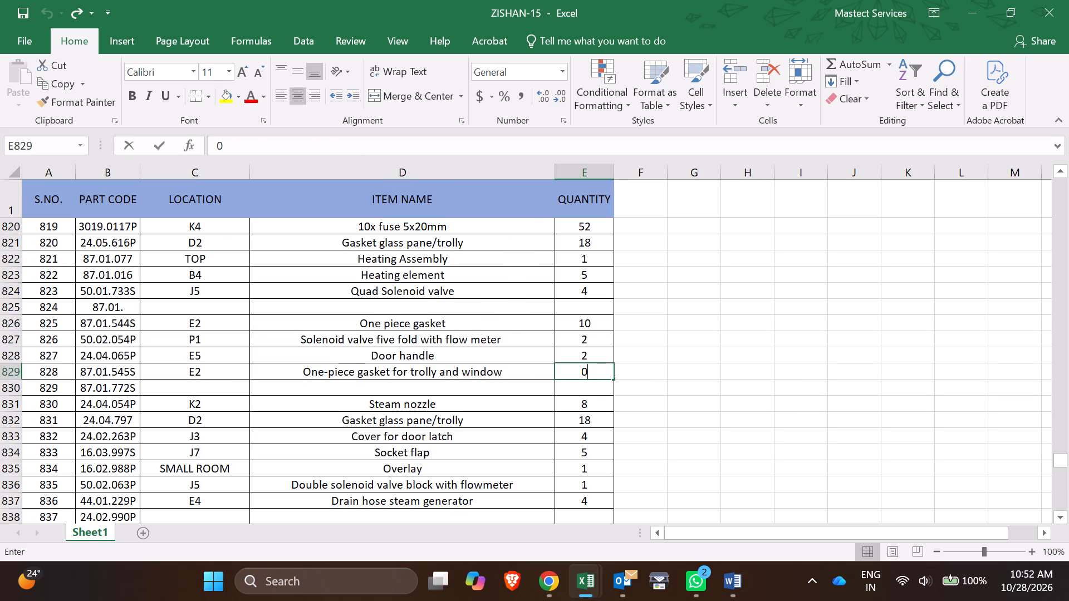
key("Return")
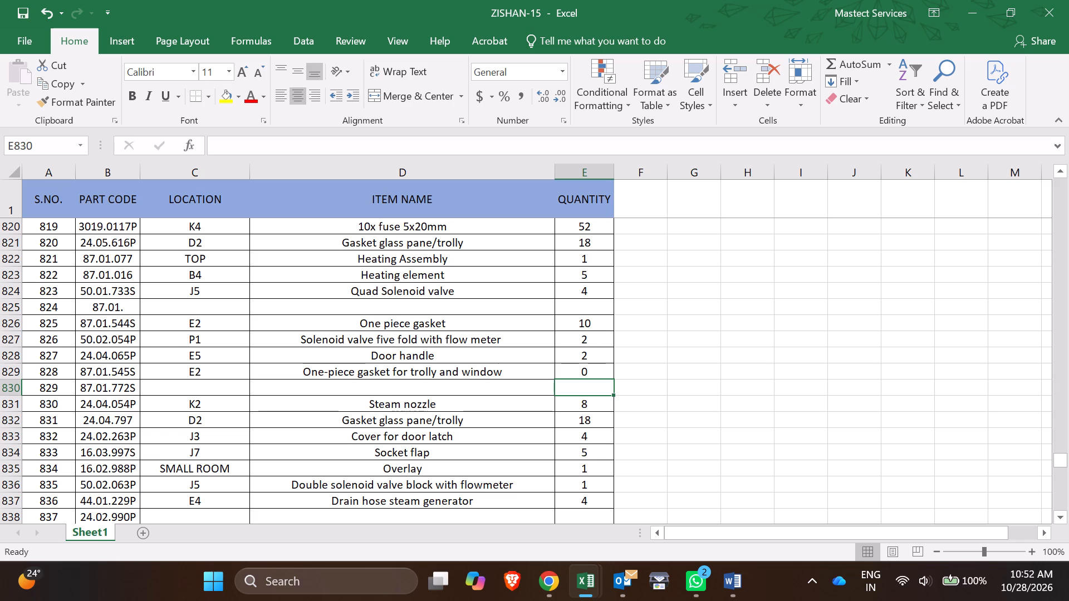
Save the ZISHAN-15 workbook with the updated part quantity.
left_click(122, 319)
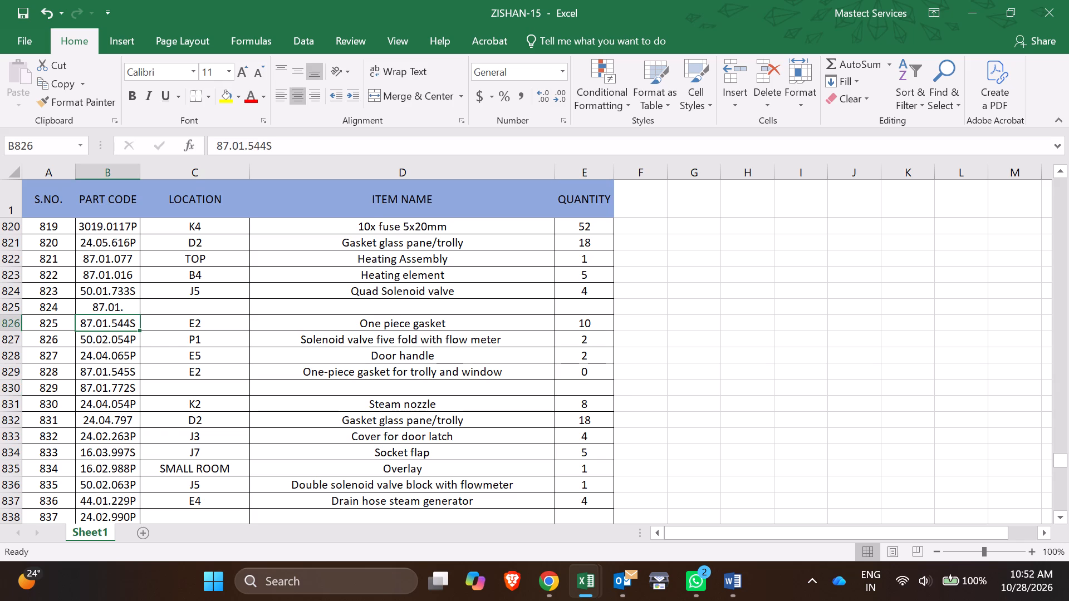
key("ctrl+s")
key("ctrl+s")
key("ctrl+s")
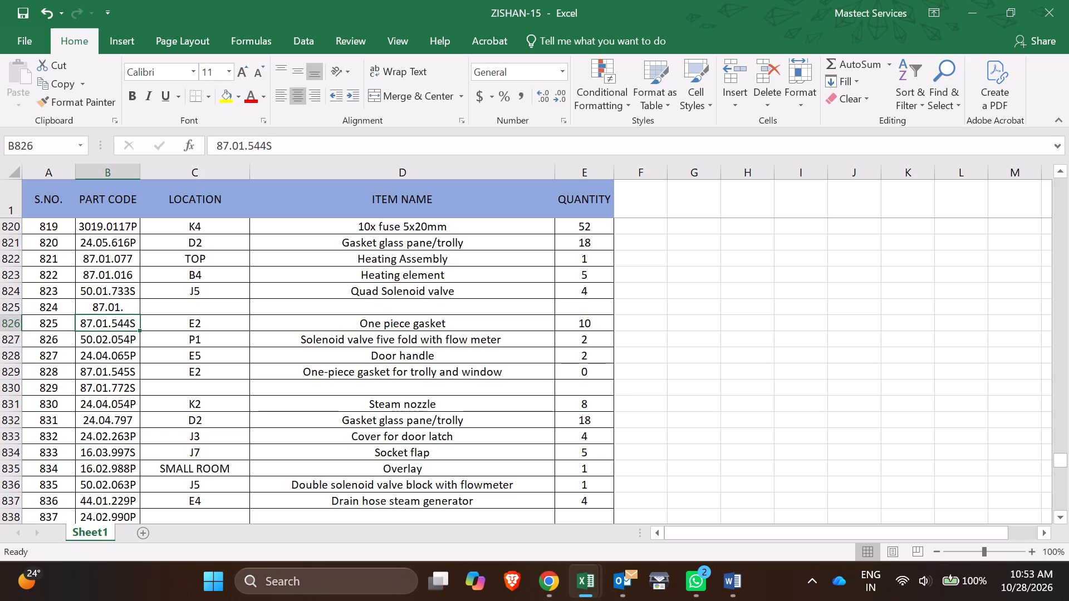
left_click(185, 325)
key("ctrl+s")
key("ctrl+s")
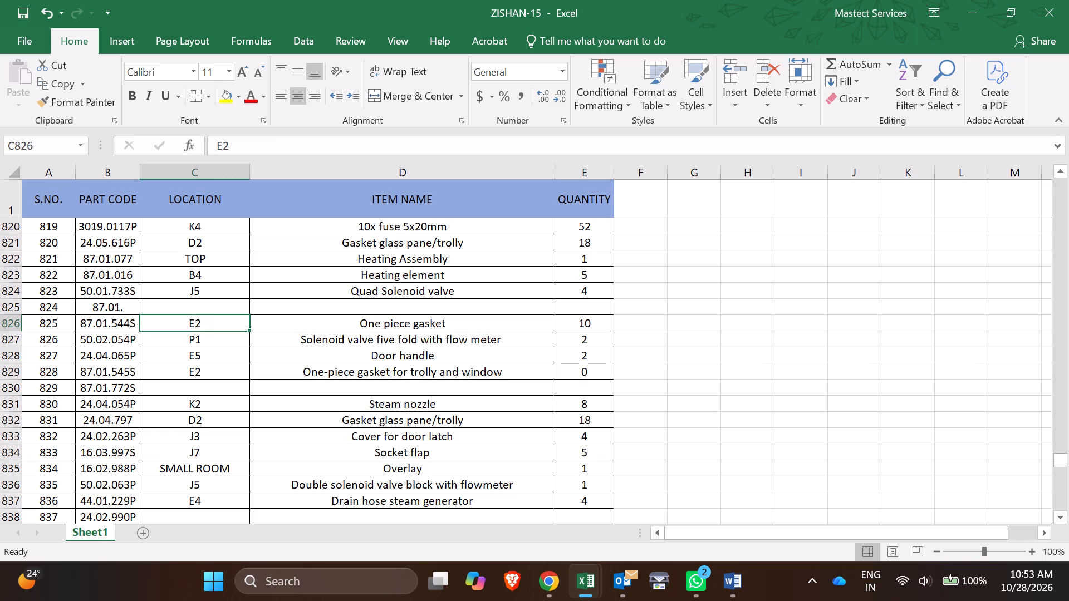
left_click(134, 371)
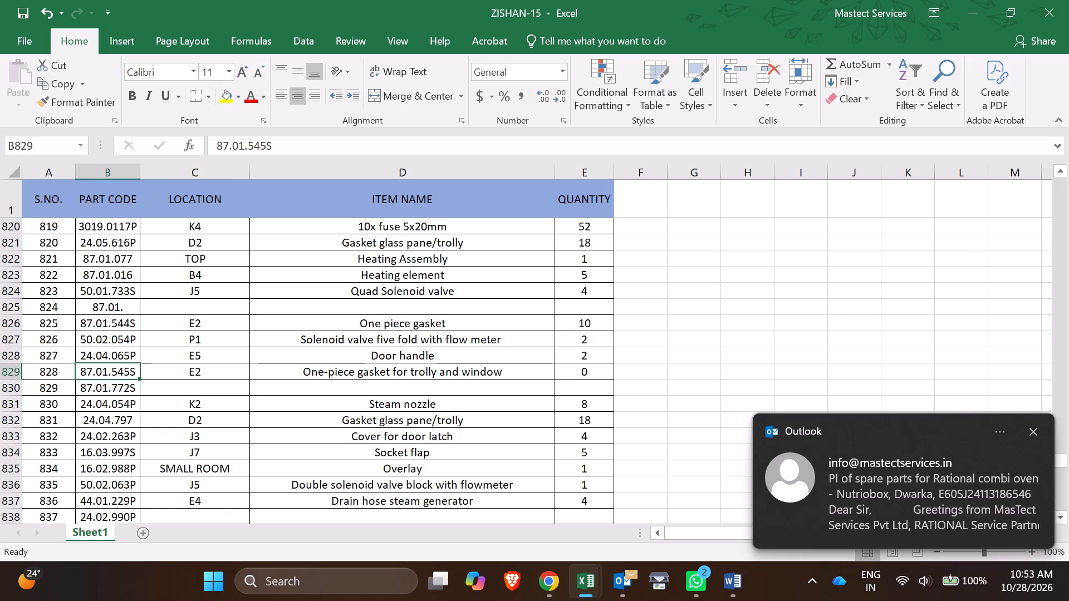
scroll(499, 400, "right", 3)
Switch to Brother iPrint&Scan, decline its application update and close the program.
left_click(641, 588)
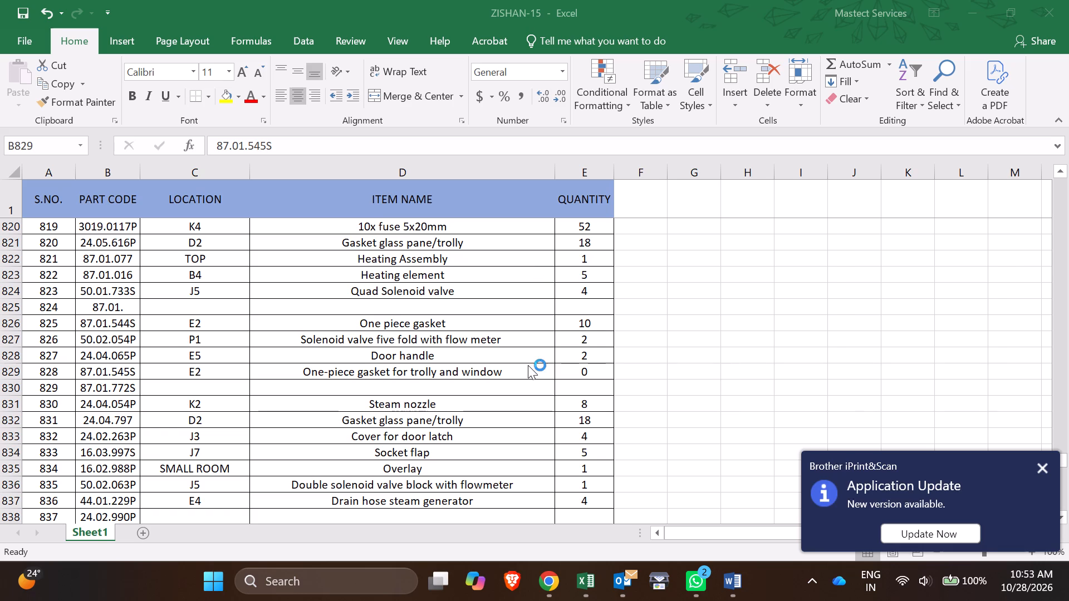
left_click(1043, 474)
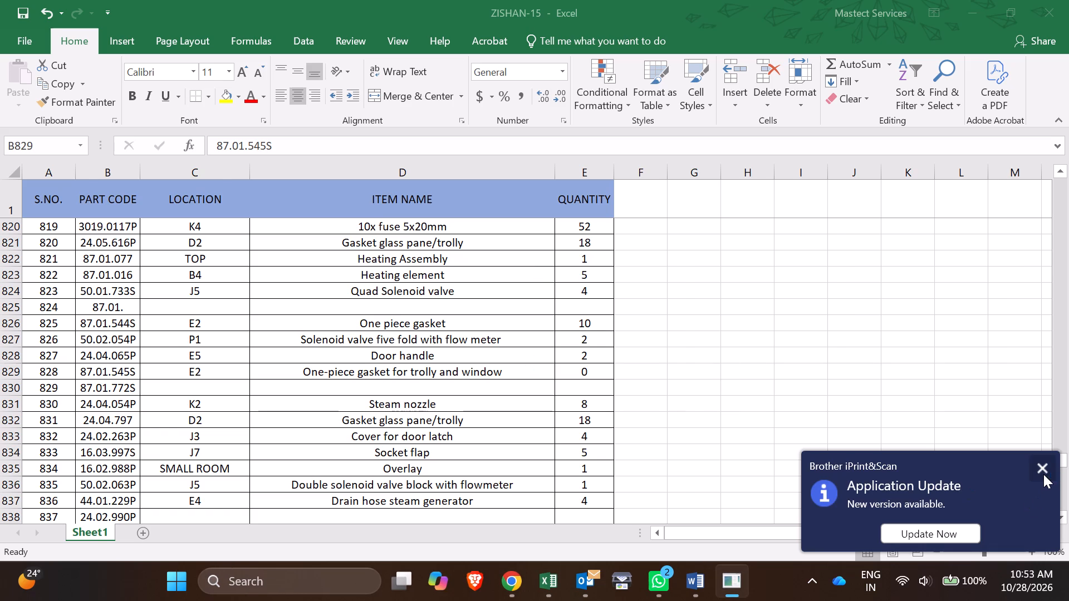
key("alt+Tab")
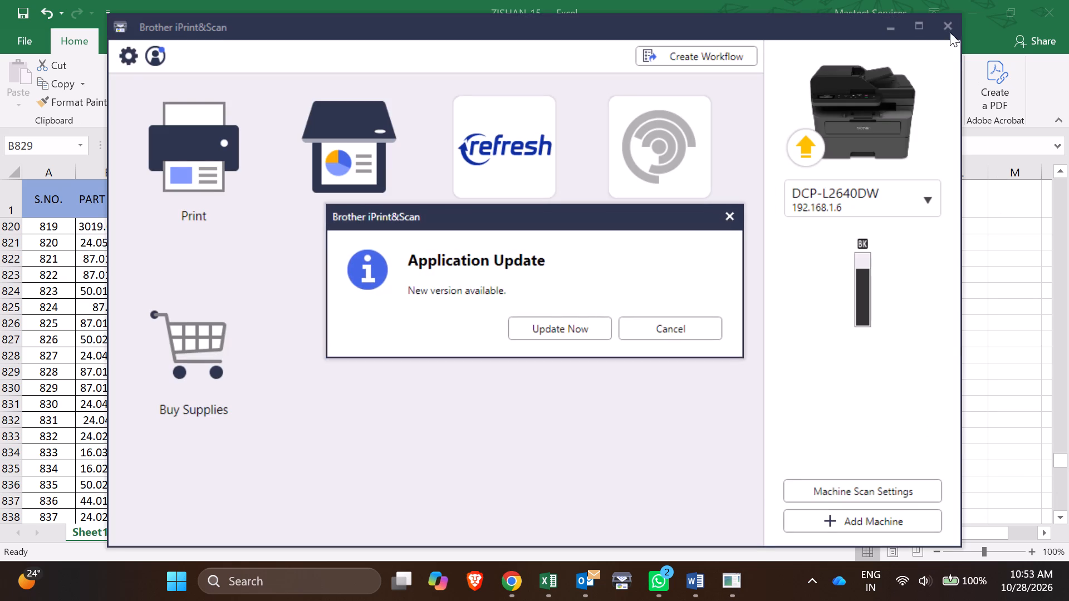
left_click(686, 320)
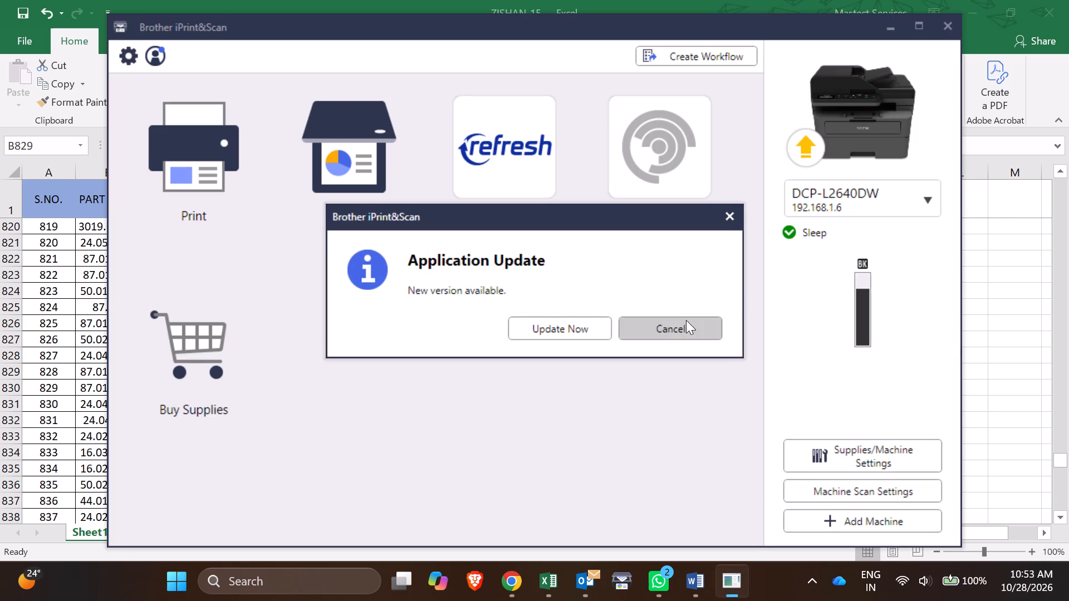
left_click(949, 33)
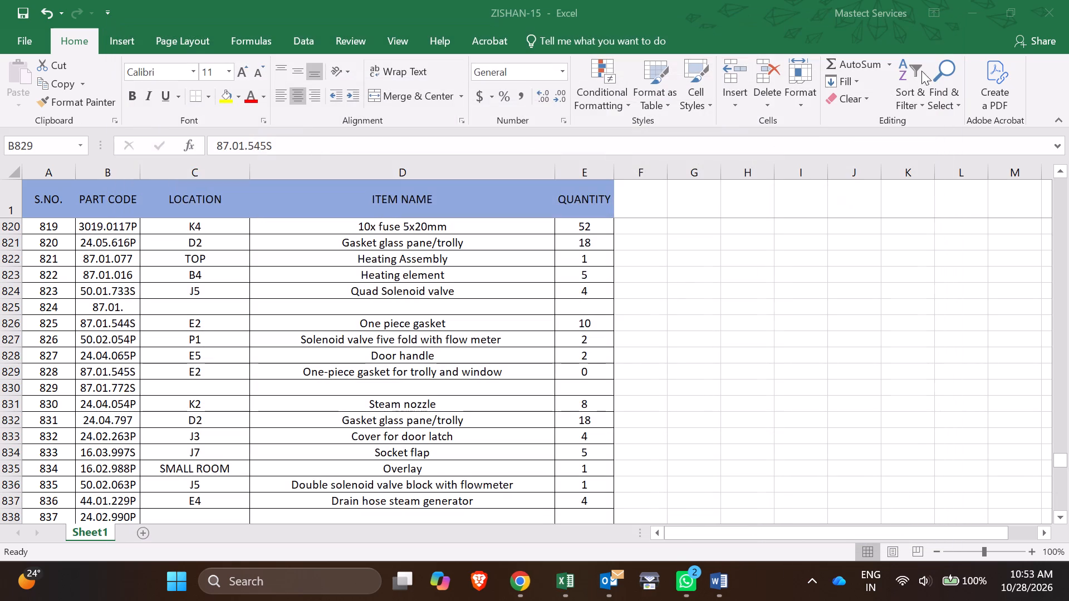
Return to the ZISHAN-15 workbook in Excel and save it again.
left_click(779, 333)
left_click(779, 333)
key("ctrl+s")
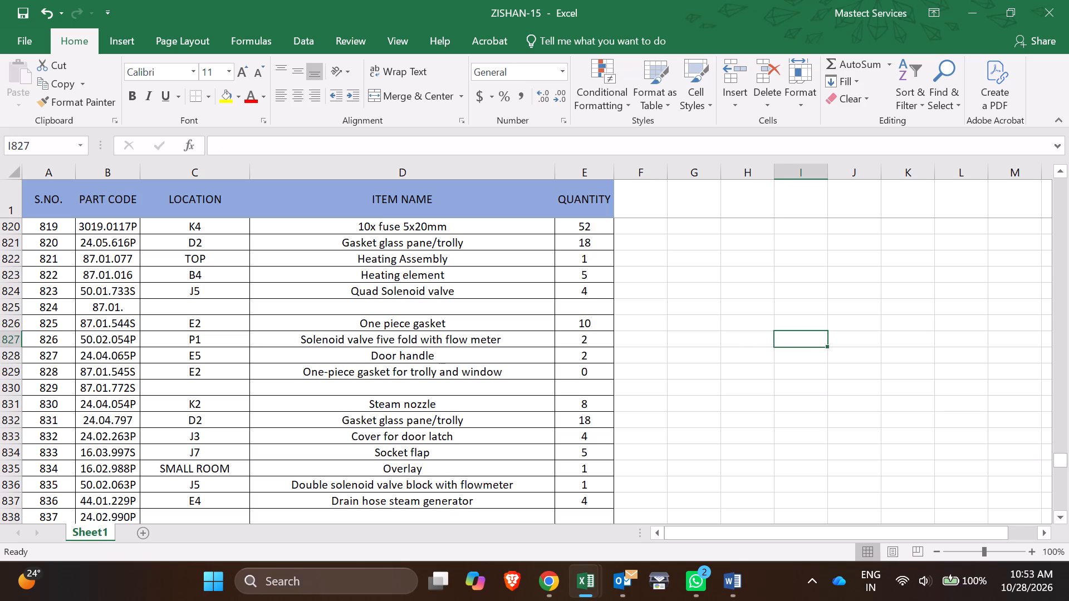
Switch back to the RATIONAL TechAssistant search page in Chrome and clear the article number from the search field.
key("alt+Tab")
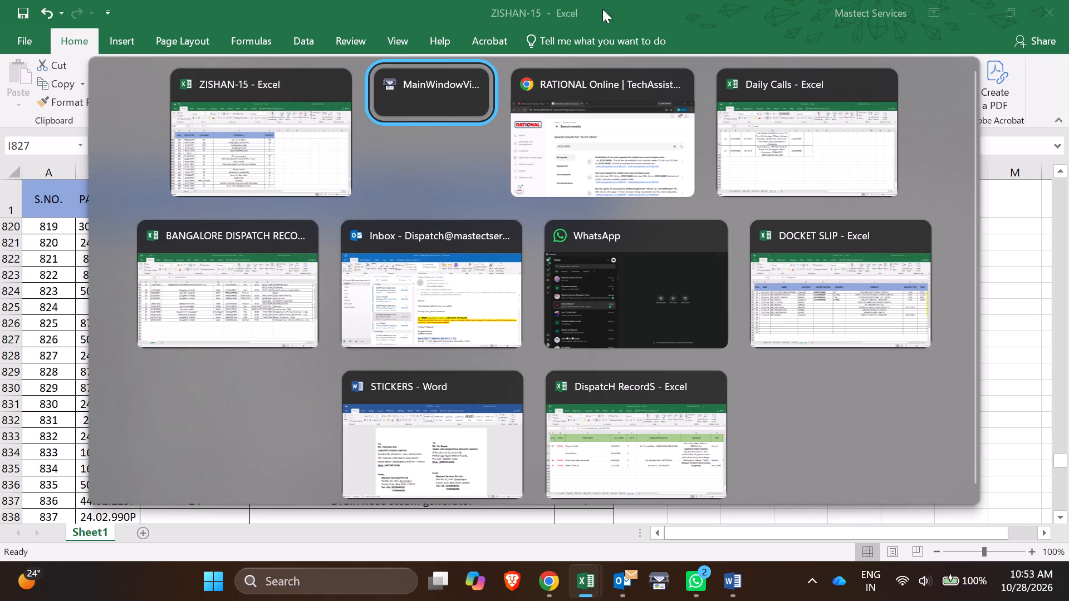
left_click(474, 84, "alt")
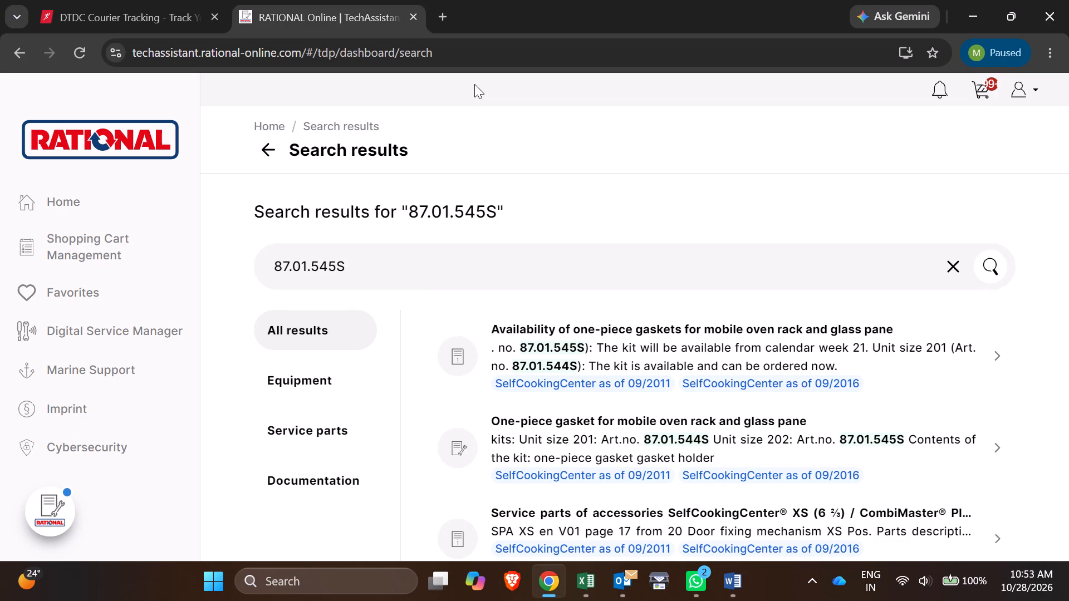
key("BackSpace")
key("BackSpace")
key("BackSpace")
key("BackSpace")
key("BackSpace")
key("BackSpace")
key("BackSpace")
key("BackSpace")
key("BackSpace")
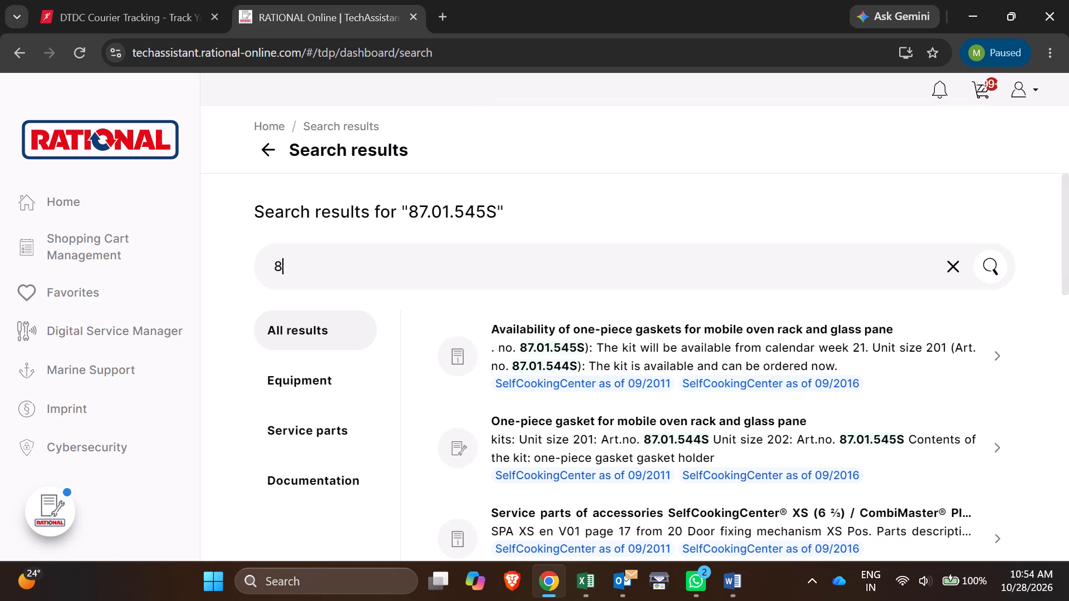
key("BackSpace")
key("BackSpace")
key("BackSpace")
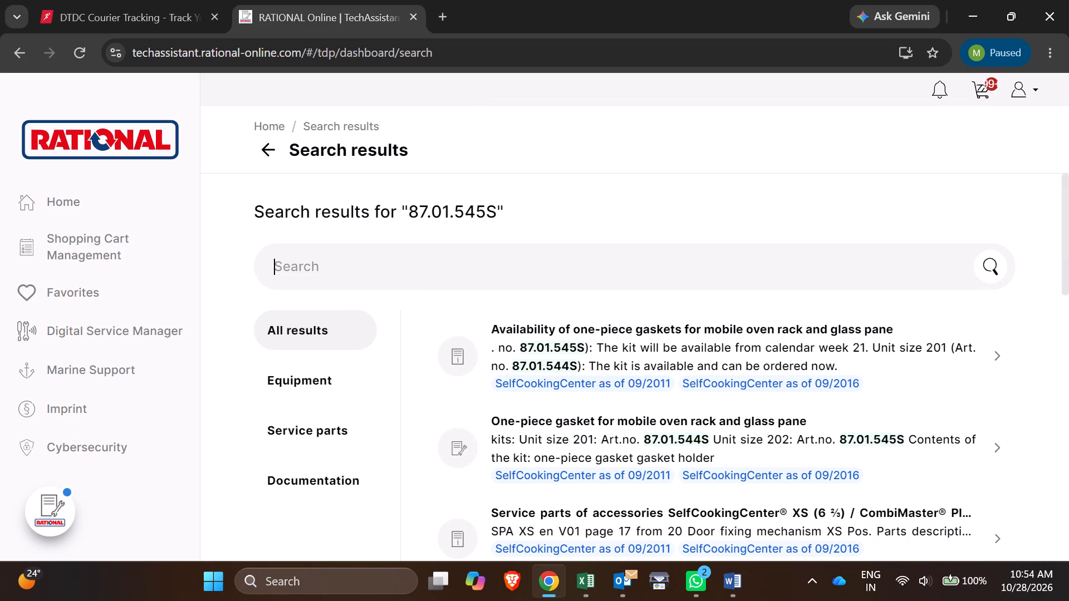
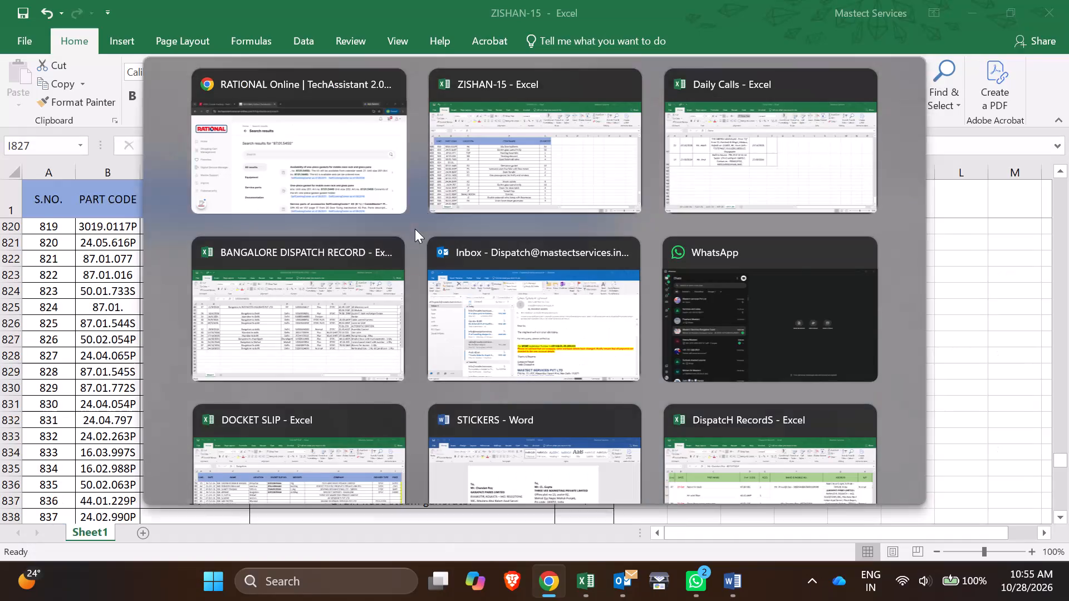
Save the ZISHAN-15 stock workbook again in Excel.
key("ctrl+s")
key("ctrl+s")
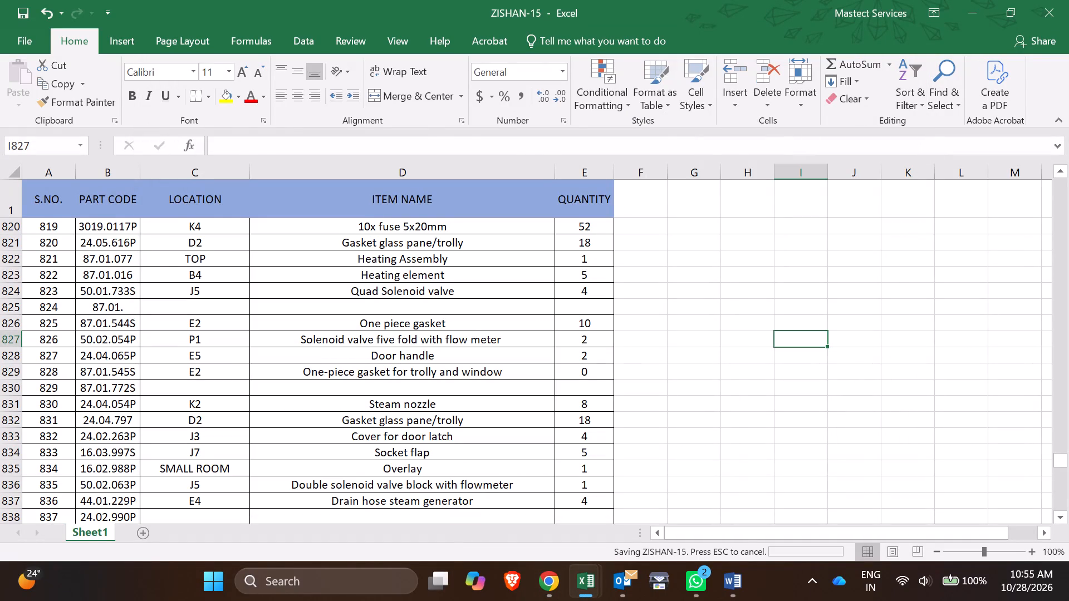
In File Explorer, open the ORDER workbook from the Mastect OneDrive folder Acoounts > PO generated > North > October - 2026.
key("alt+Tab")
key("super+e")
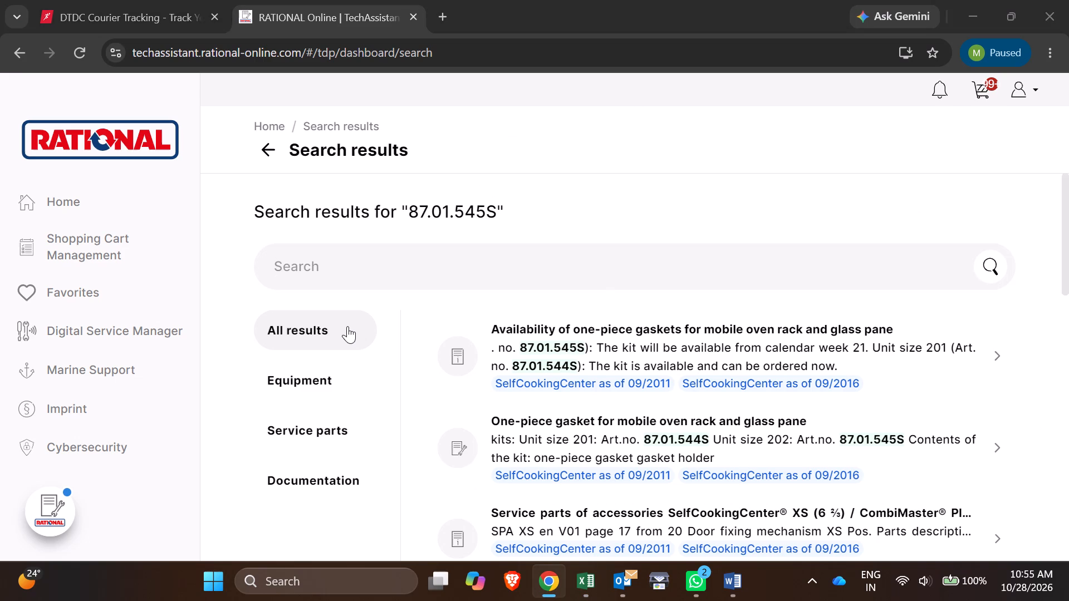
left_click(82, 180)
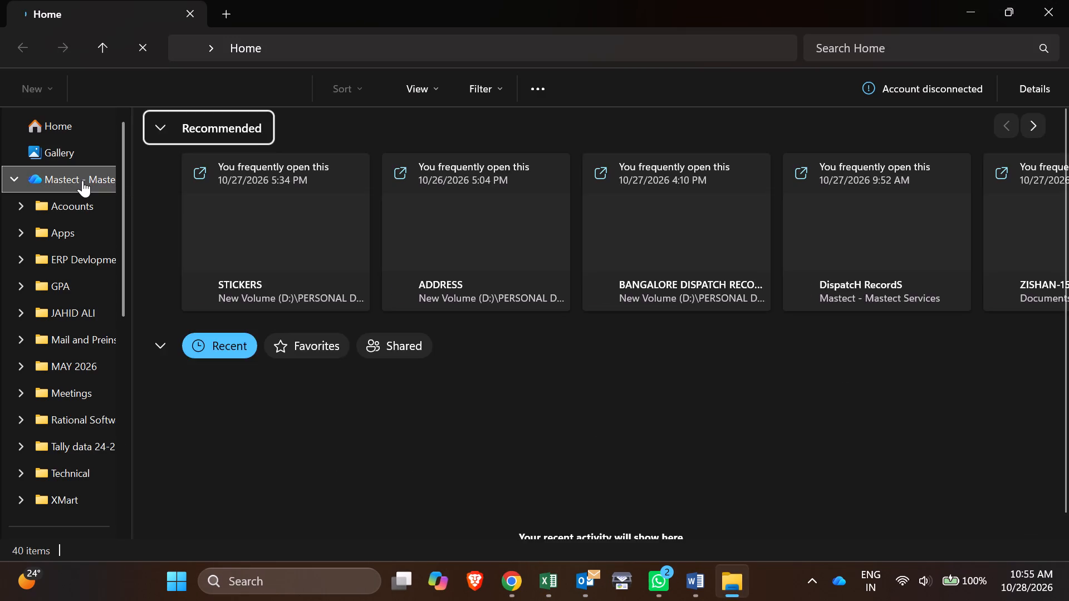
scroll(324, 407, "down", 5)
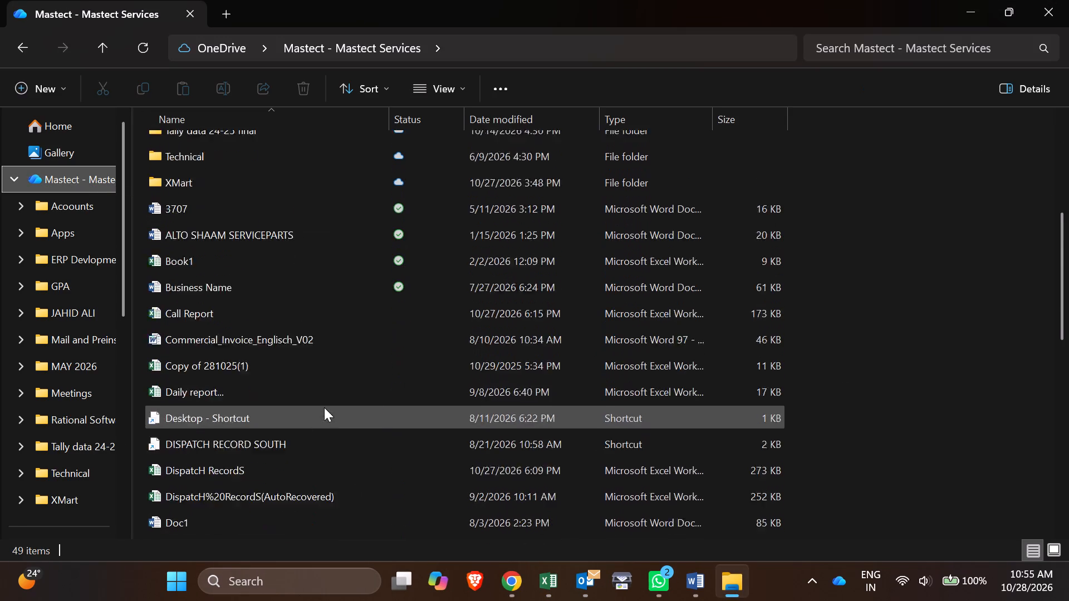
scroll(324, 407, "down", 4)
scroll(324, 407, "up", 1)
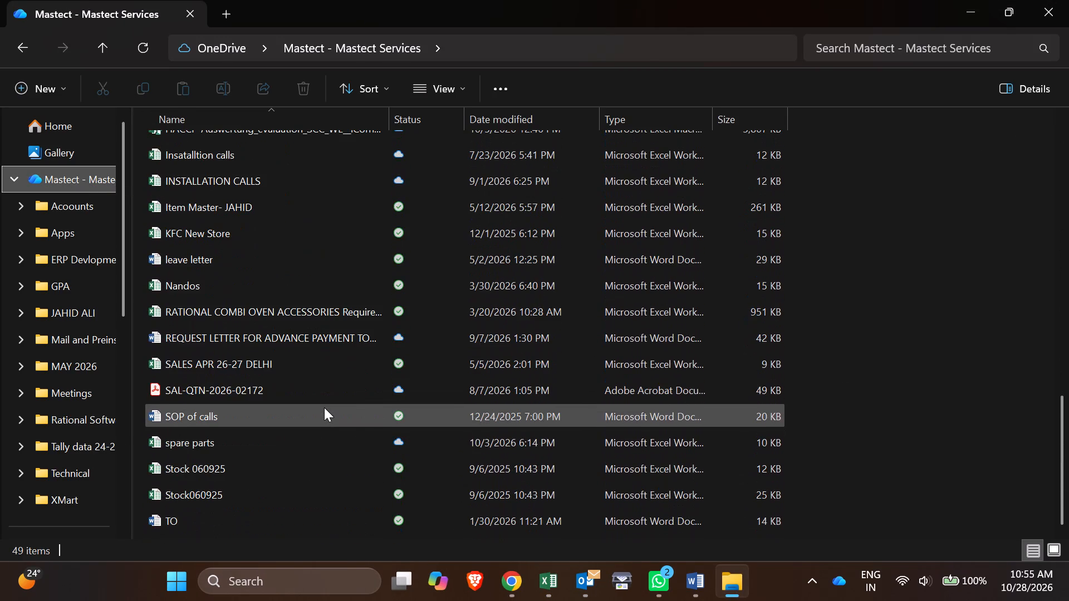
scroll(324, 407, "up", 14)
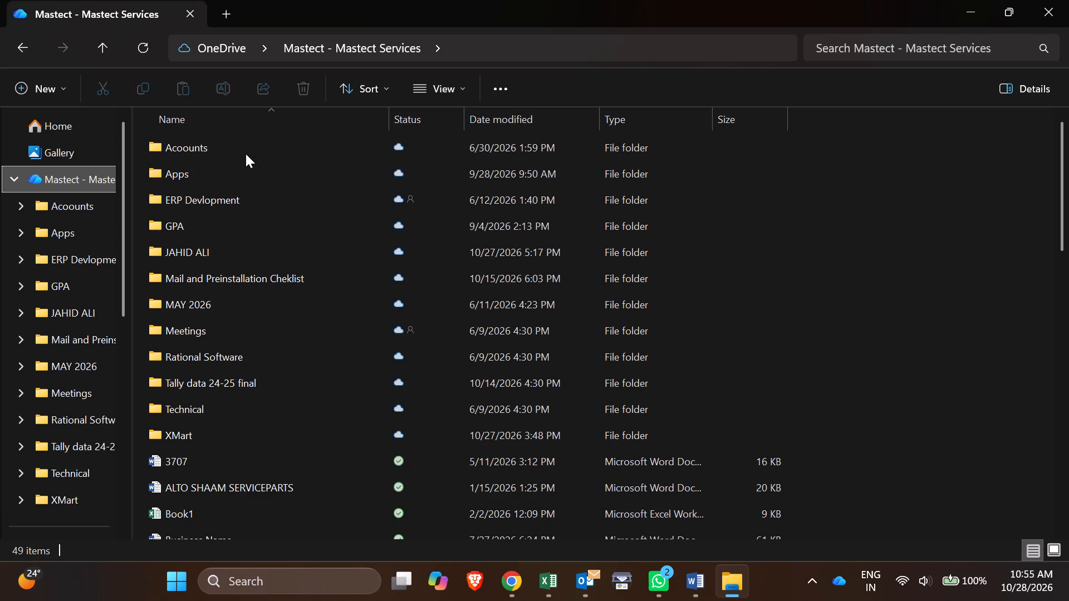
double_click(245, 155)
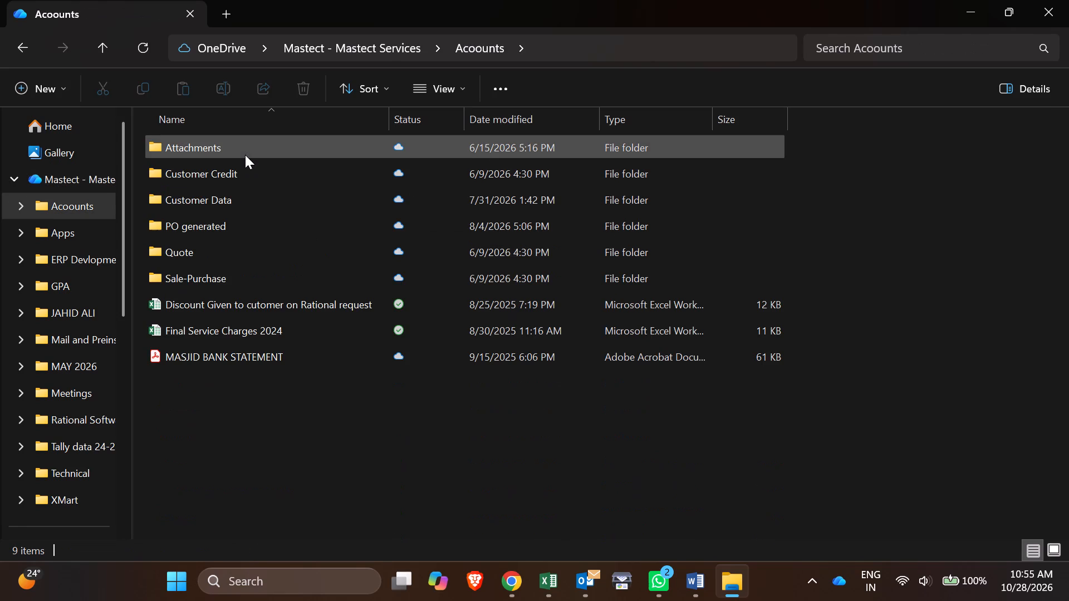
double_click(223, 228)
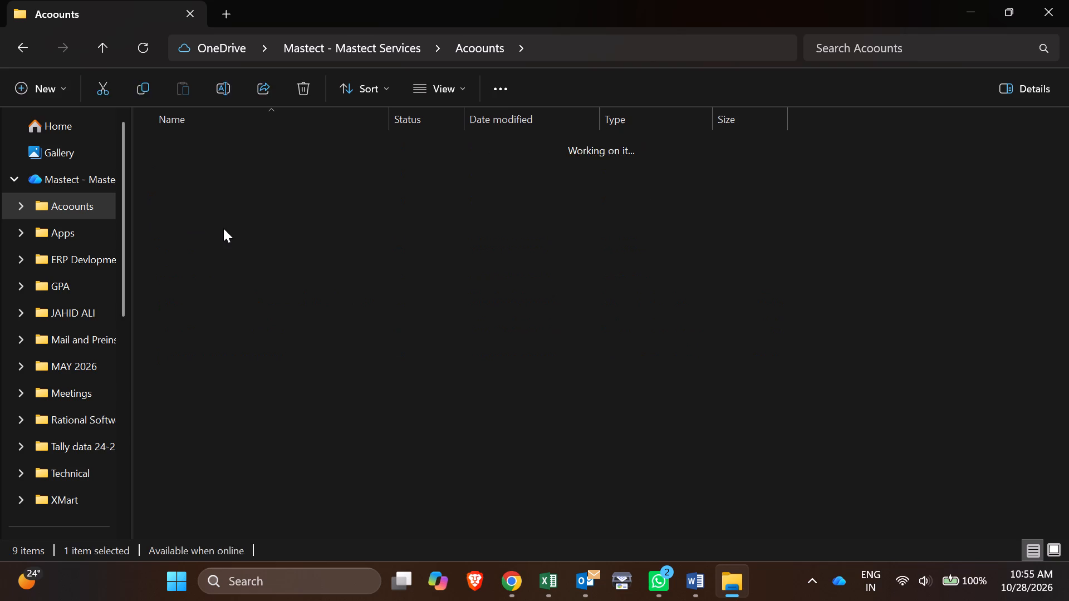
double_click(225, 146)
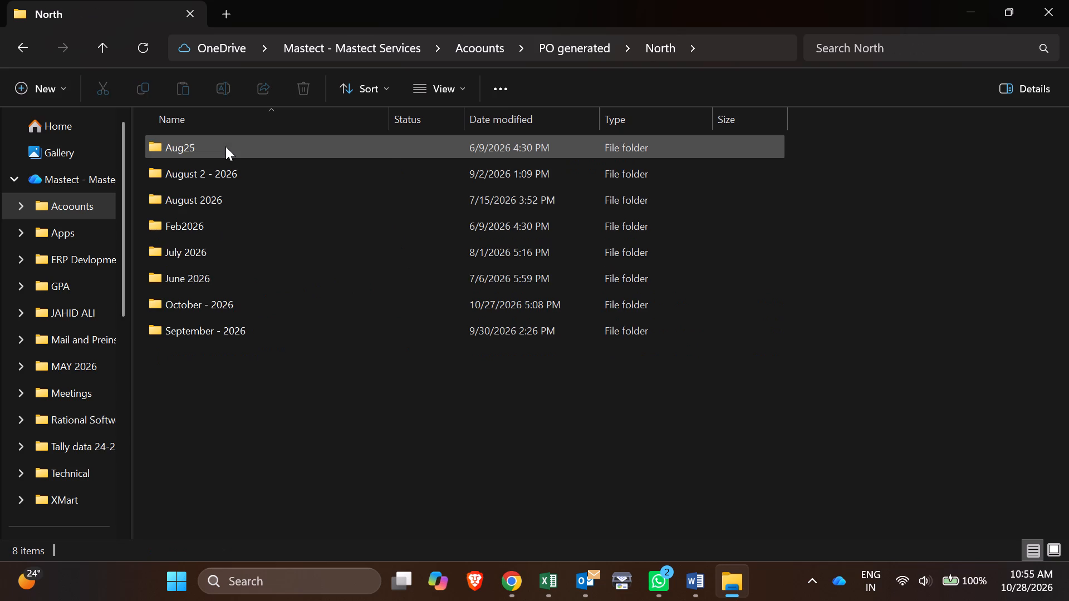
double_click(207, 297)
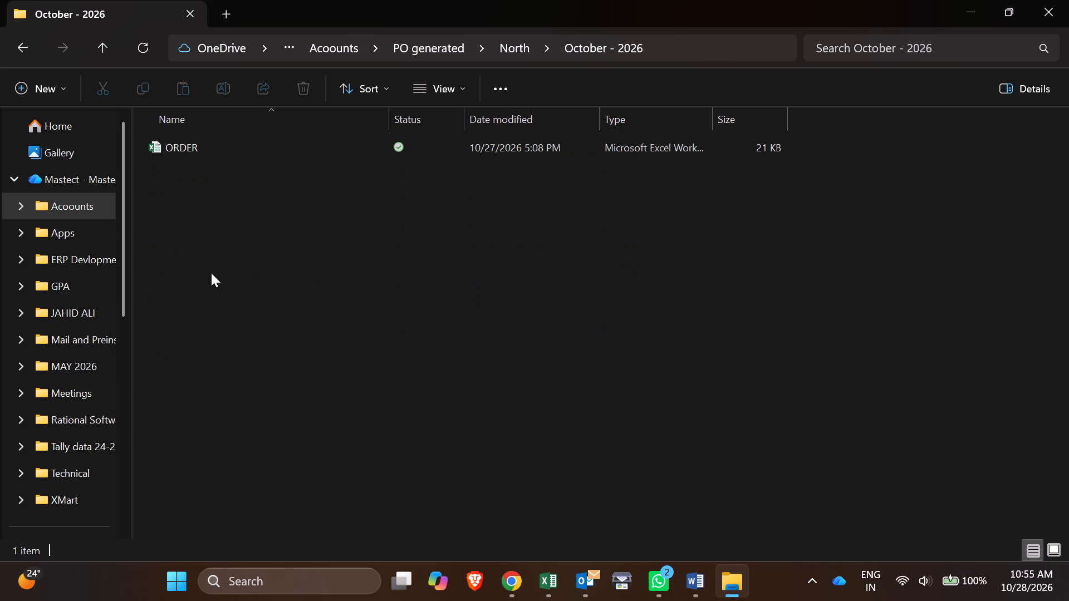
double_click(219, 150)
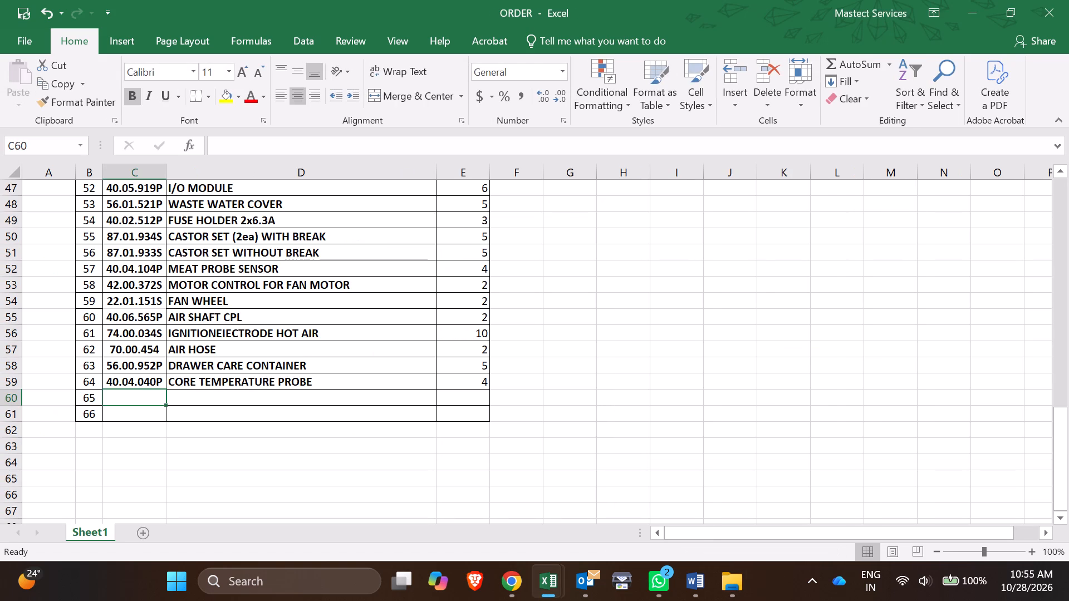
Find part 87.01.545S in the ORDER sheet and set its order quantity to 10.
key("ctrl+f")
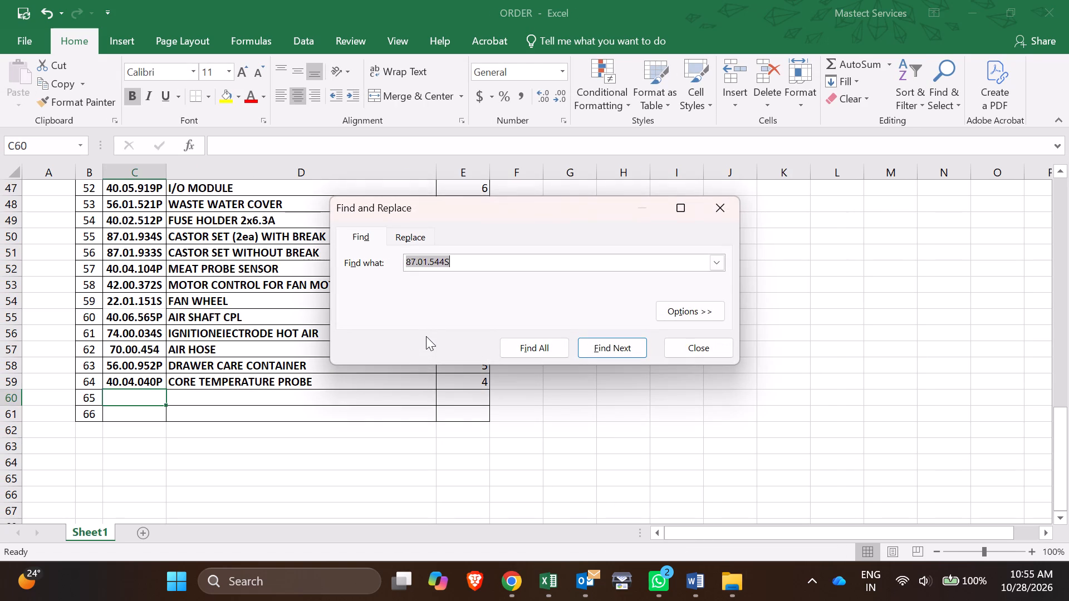
key("BackSpace")
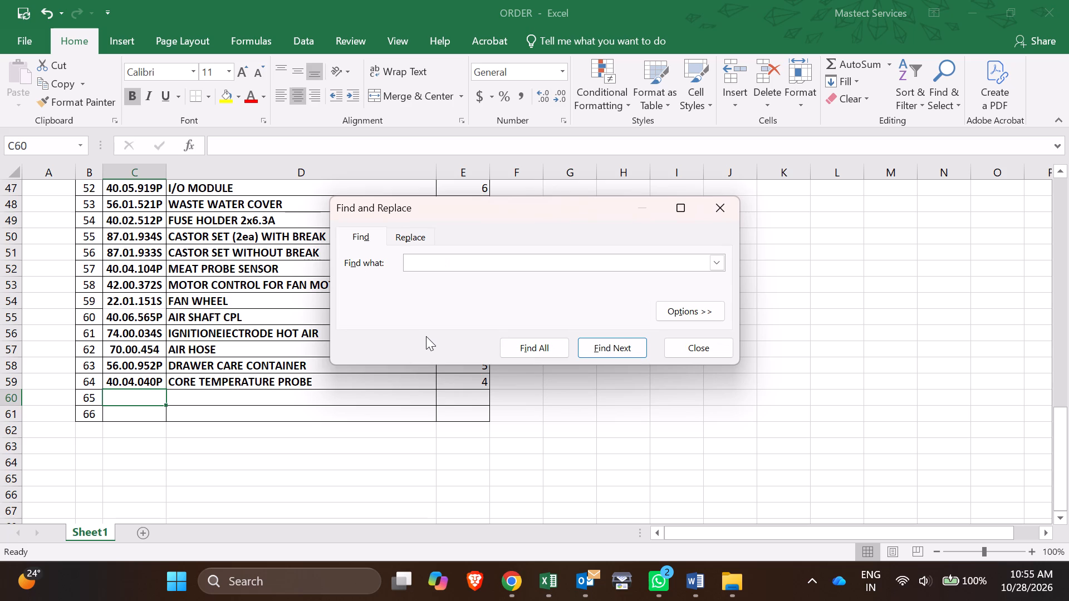
type("87.01.")
type("545S")
key("Return")
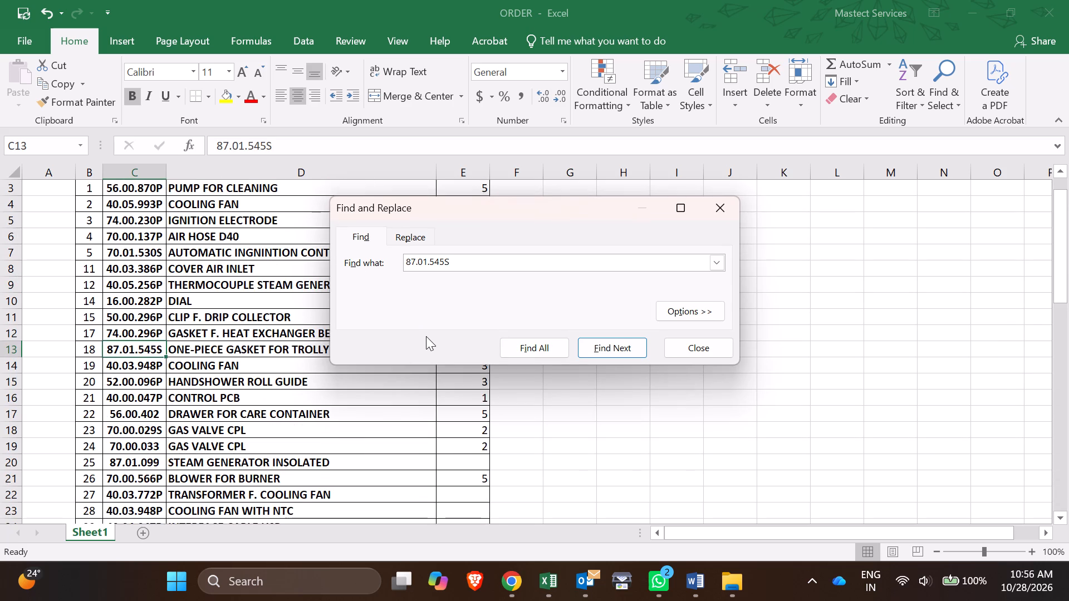
key("Return")
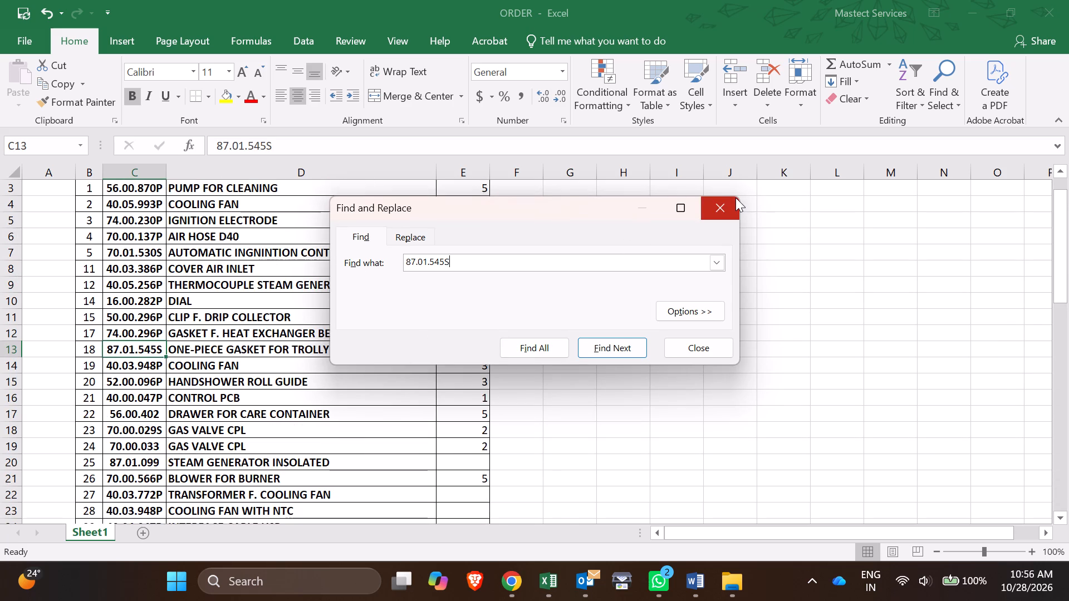
left_click(735, 198)
key("Right")
key("Right")
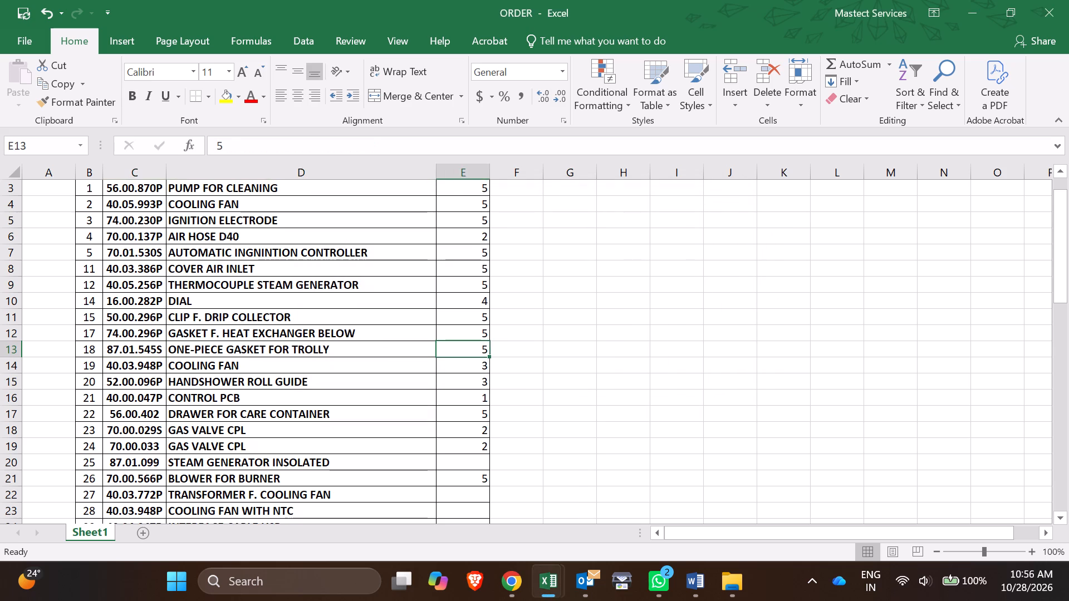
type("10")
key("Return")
Save the ORDER workbook.
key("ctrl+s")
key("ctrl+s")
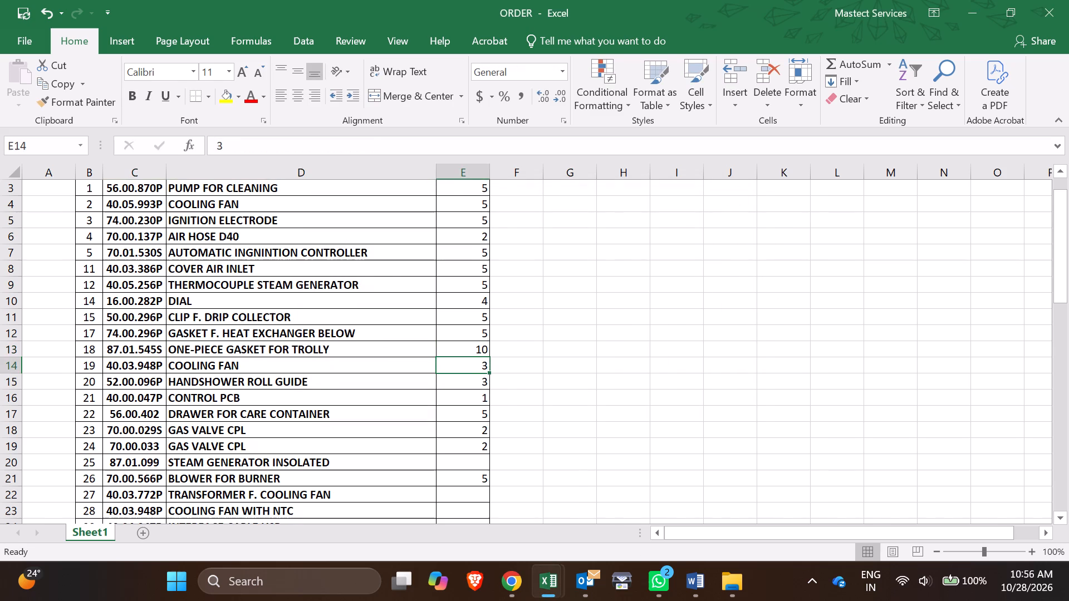
Save the ORDER workbook again.
scroll(340, 334, "right", 4)
key("ctrl+s")
Switch to the October - 2026 File Explorer window and close it.
key("alt+Tab")
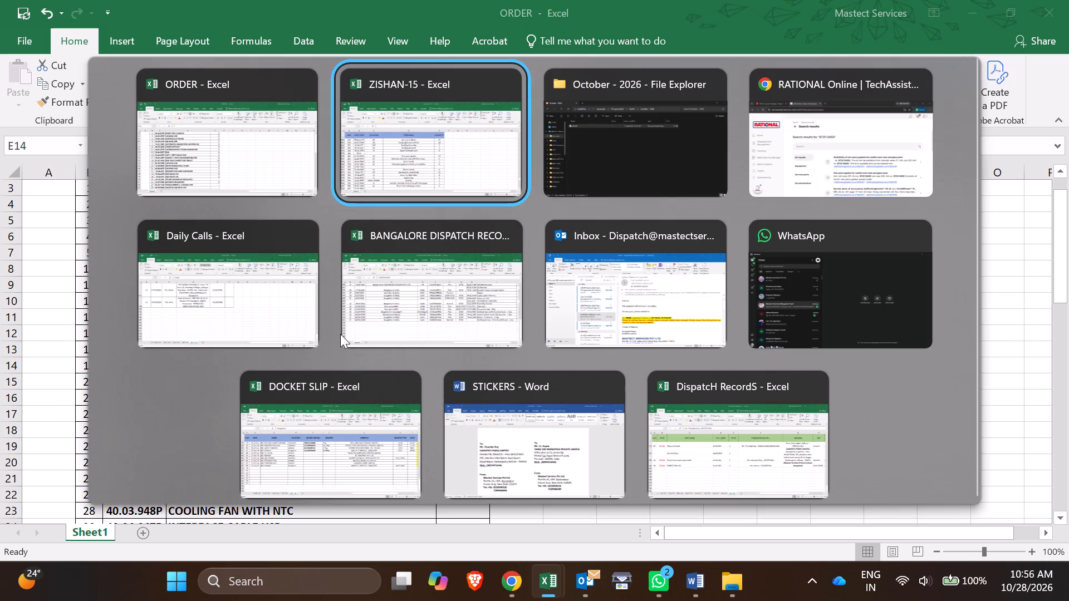
key("alt+Tab")
left_click(1050, 0)
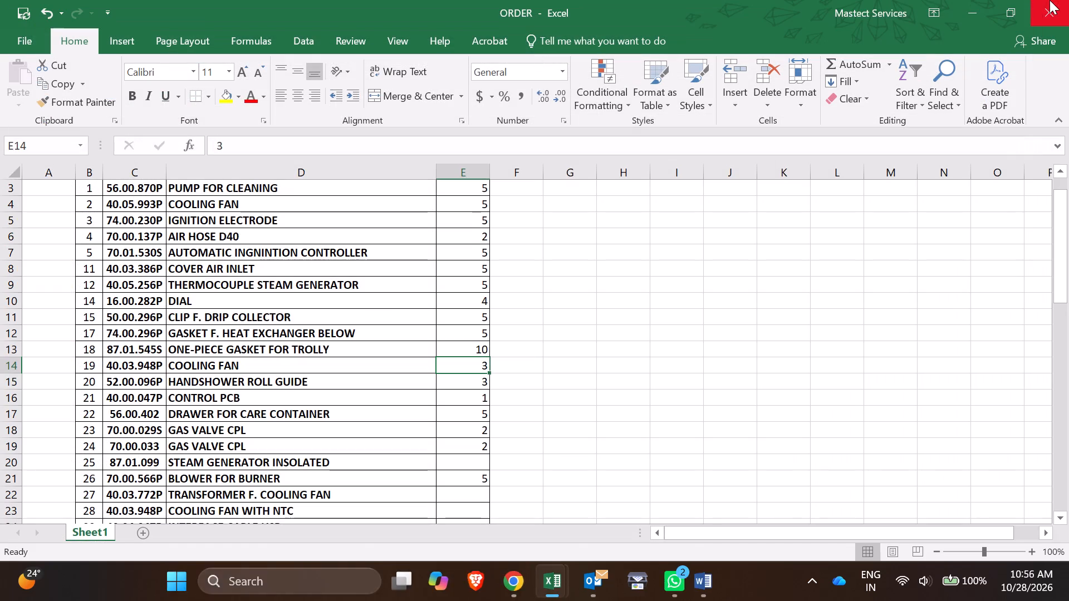
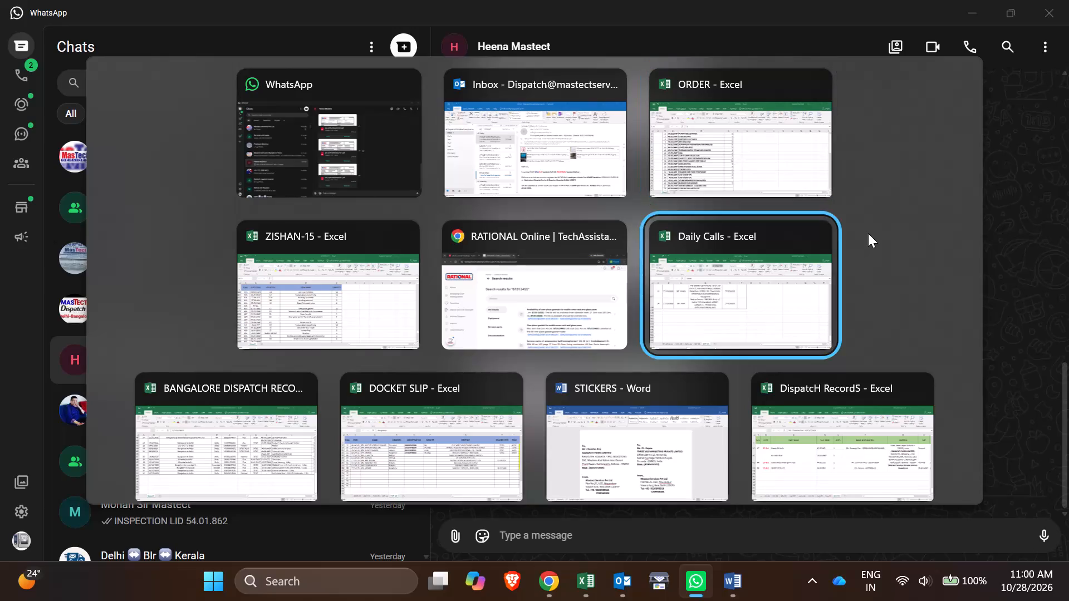
Switch to the ZISHAN-15 stock workbook in Excel, find part code 87.01.077 and move to its location cell.
key("alt+Left")
key("alt+Left")
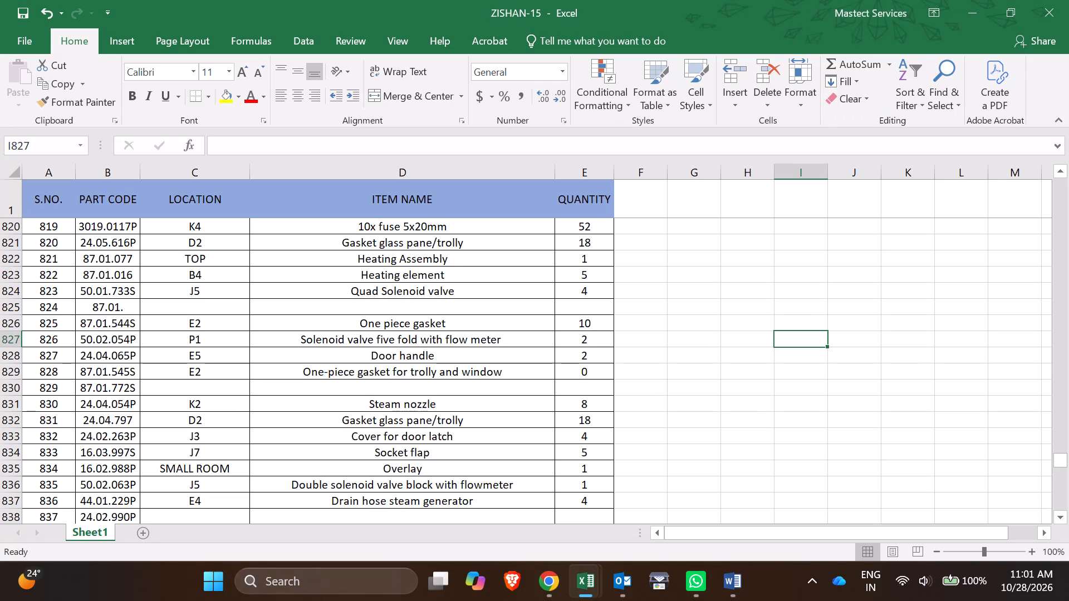
key("ctrl+f")
key("BackSpace")
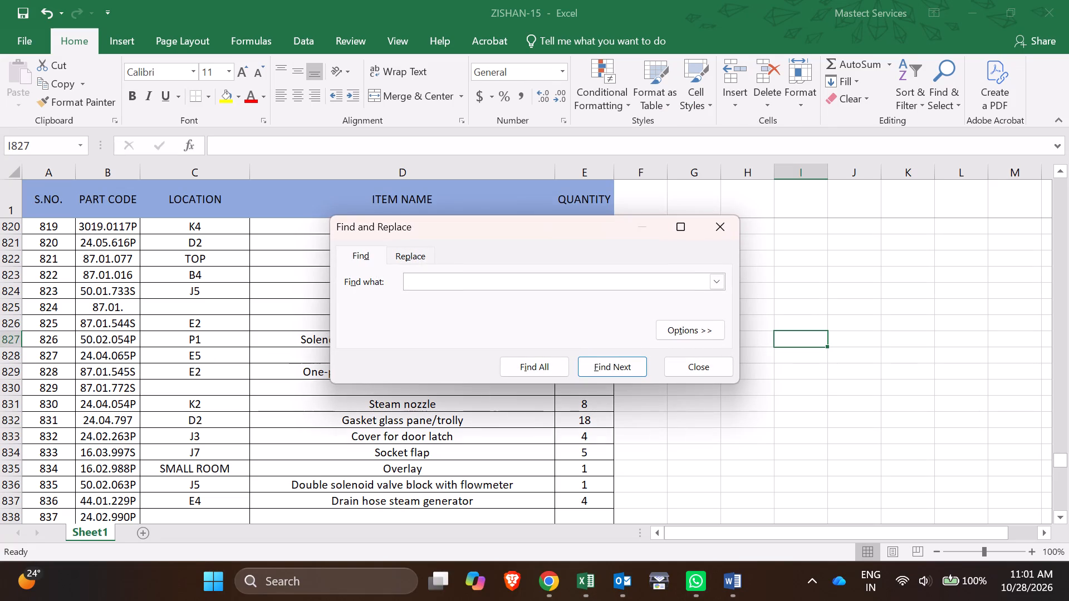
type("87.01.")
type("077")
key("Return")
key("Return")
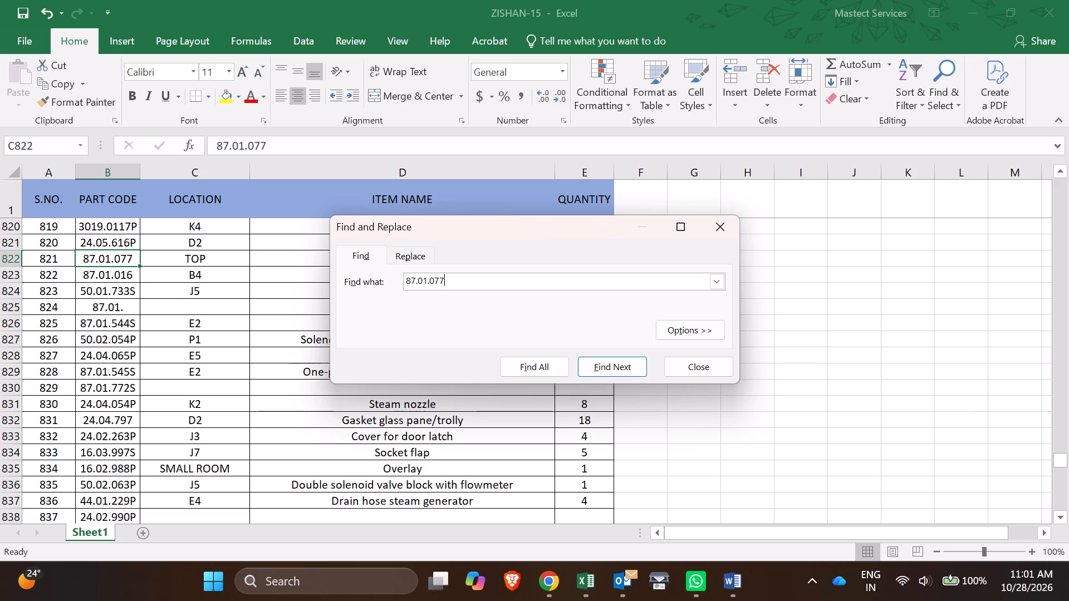
left_click(725, 233)
key("Right")
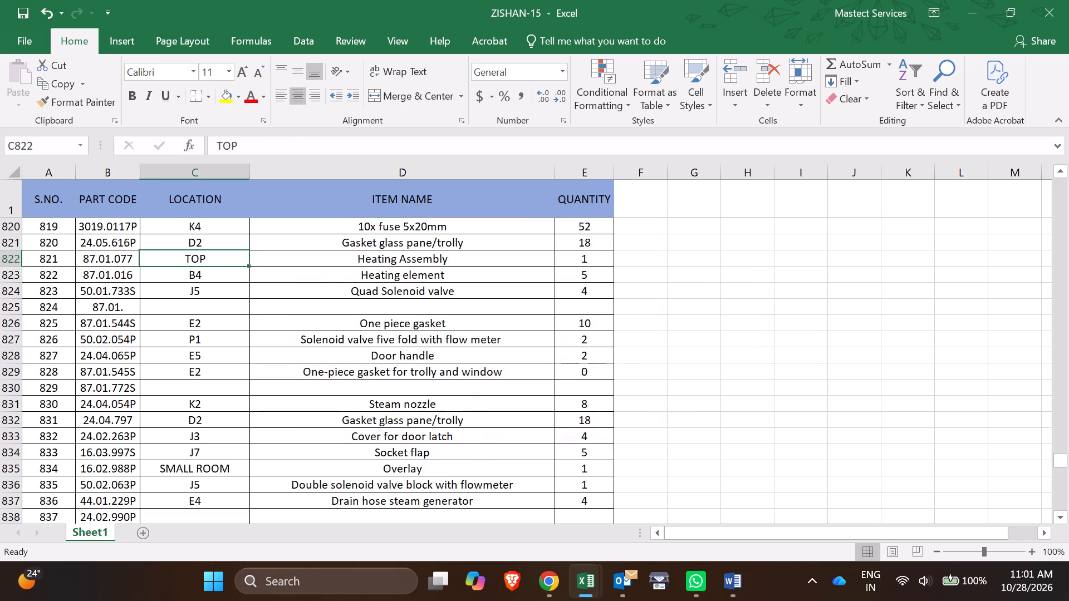
Check the stock quantity of the Heating Assembly, part 87.01.077, in the ZISHAN-15 sheet.
key("Right")
key("Right")
key("Right")
key("Left")
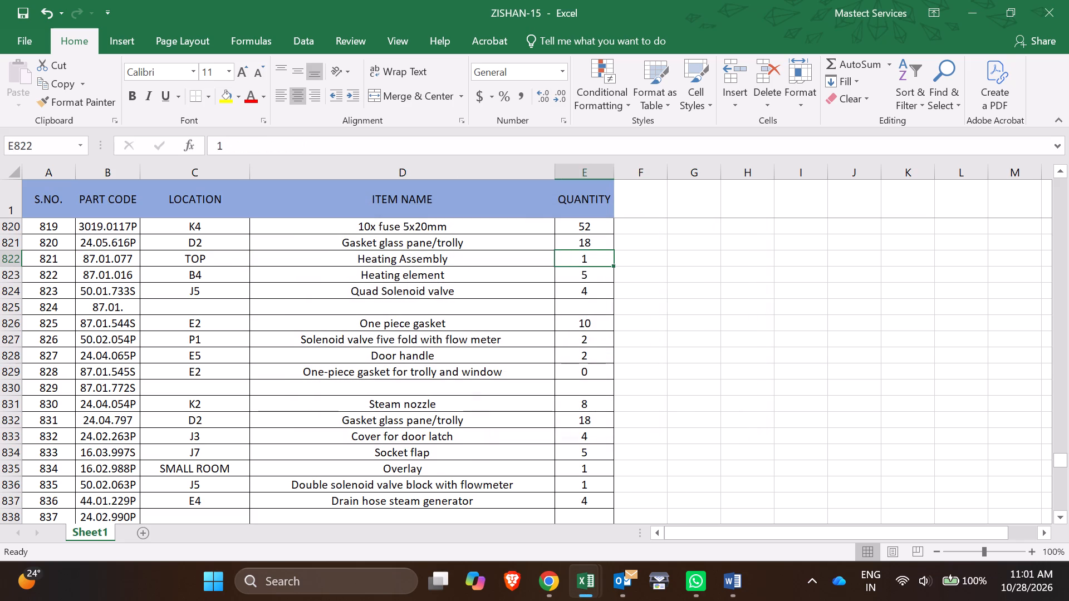
Search the ZISHAN-15 stock sheet for part code 40.03.425P.
key("ctrl+f")
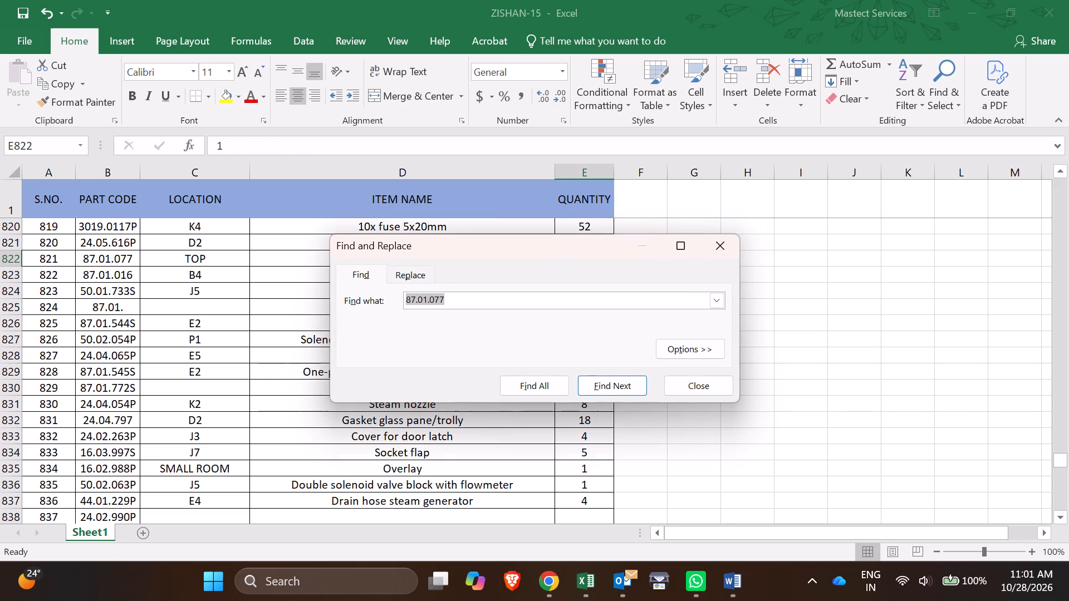
key("BackSpace")
type("40.03.")
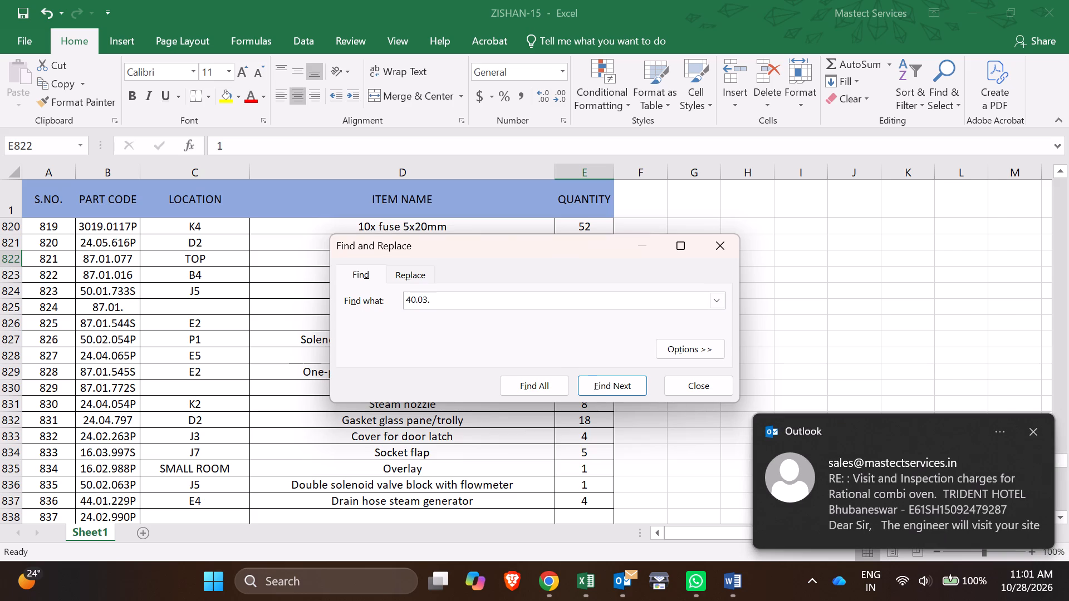
type("425")
key("shift+p")
key("Return")
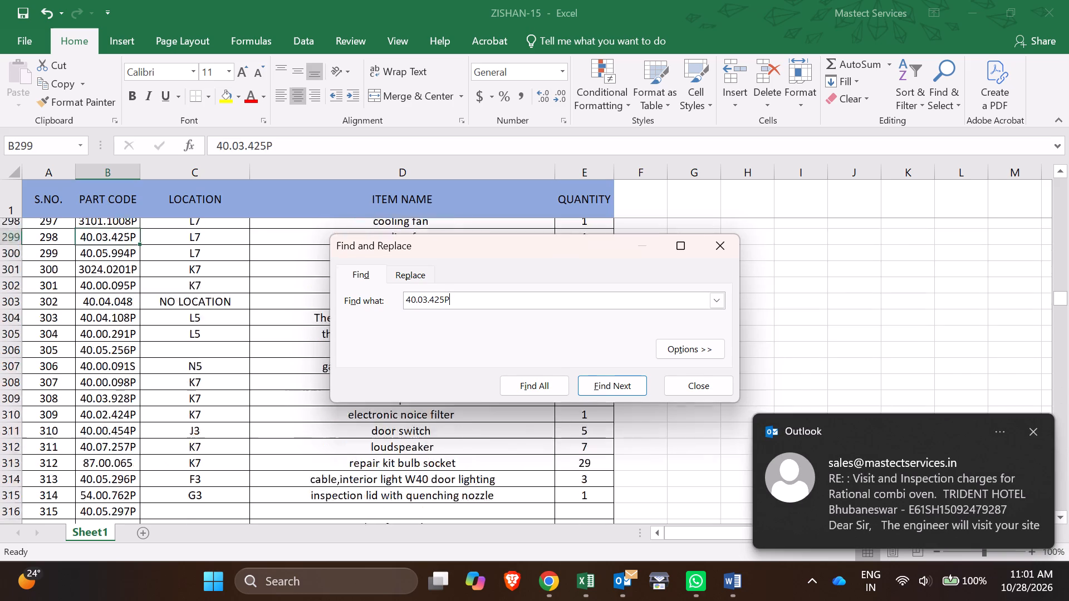
key("Return")
left_click(715, 248)
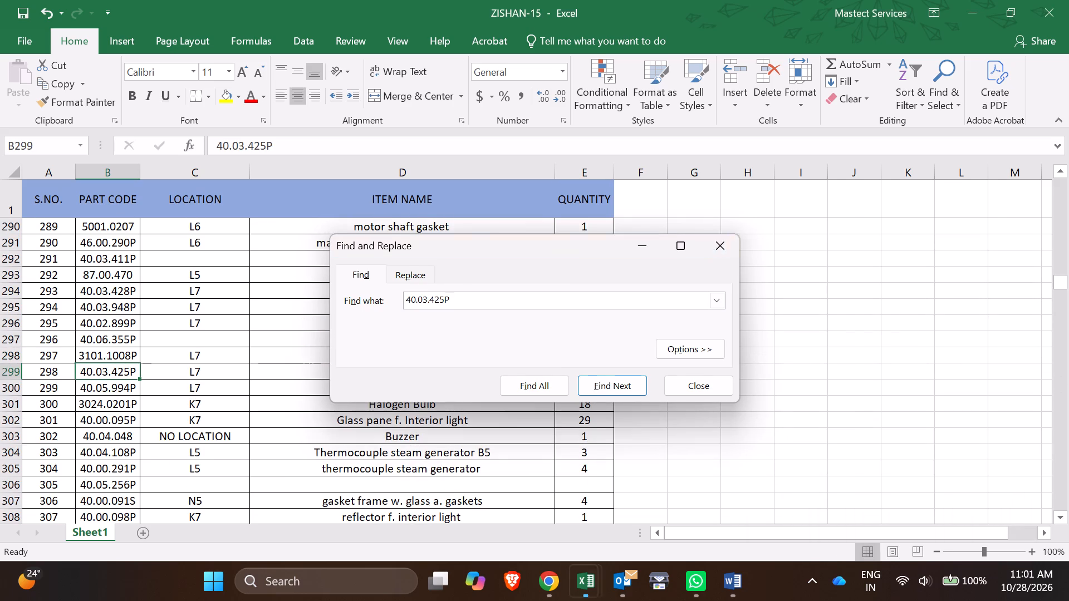
Check the stock entry for part 40.03.425P, highlighting its row from the serial number through column F.
key("Right")
key("Right")
key("Left")
key("Left")
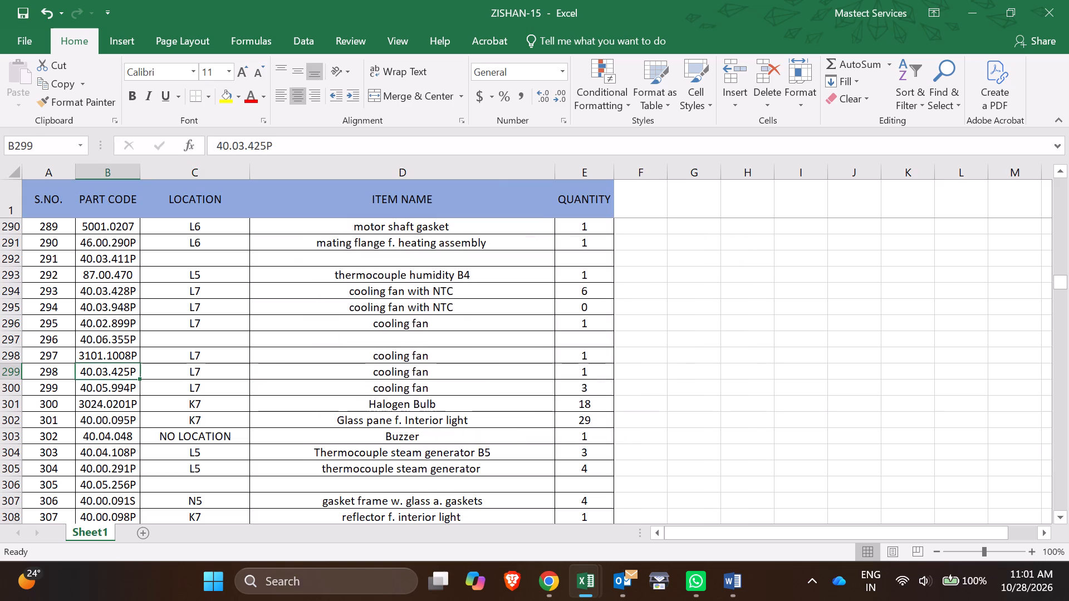
key("Left")
key("shift+Right")
key("shift+Right")
key("shift+Right")
key("shift+Right")
key("shift+Right")
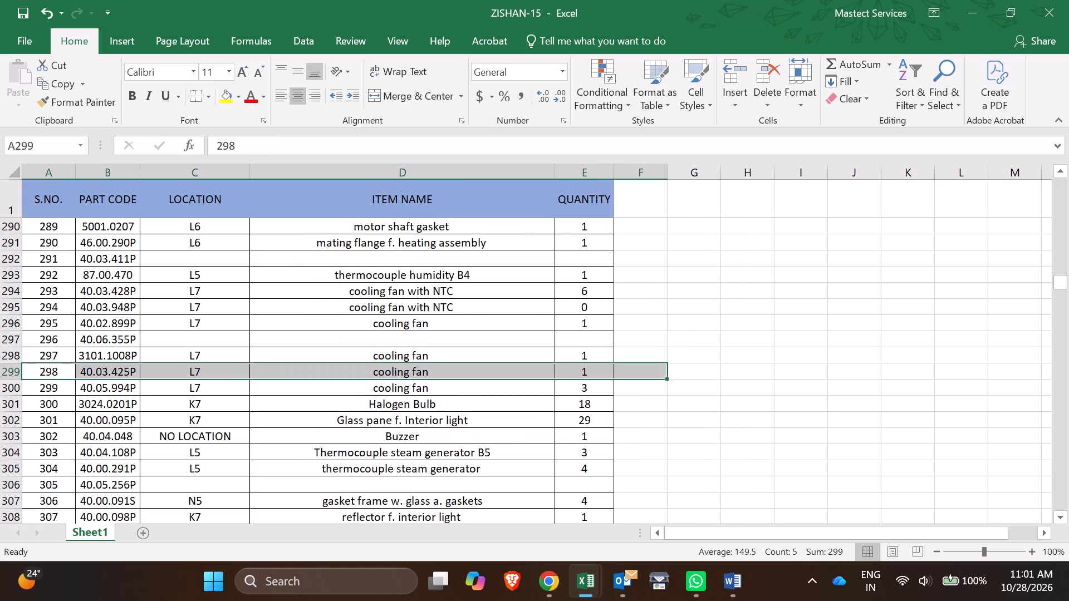
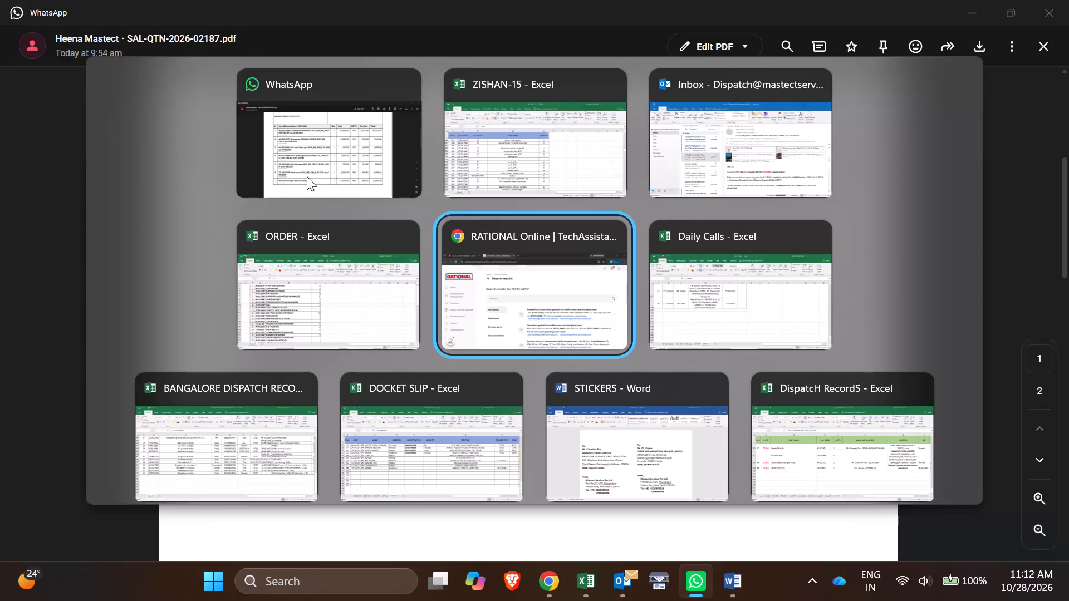
Switch to the ZISHAN-15 workbook and search its stock sheet for the copied part code.
key("alt+Down")
key("alt+Left")
key("alt+Right")
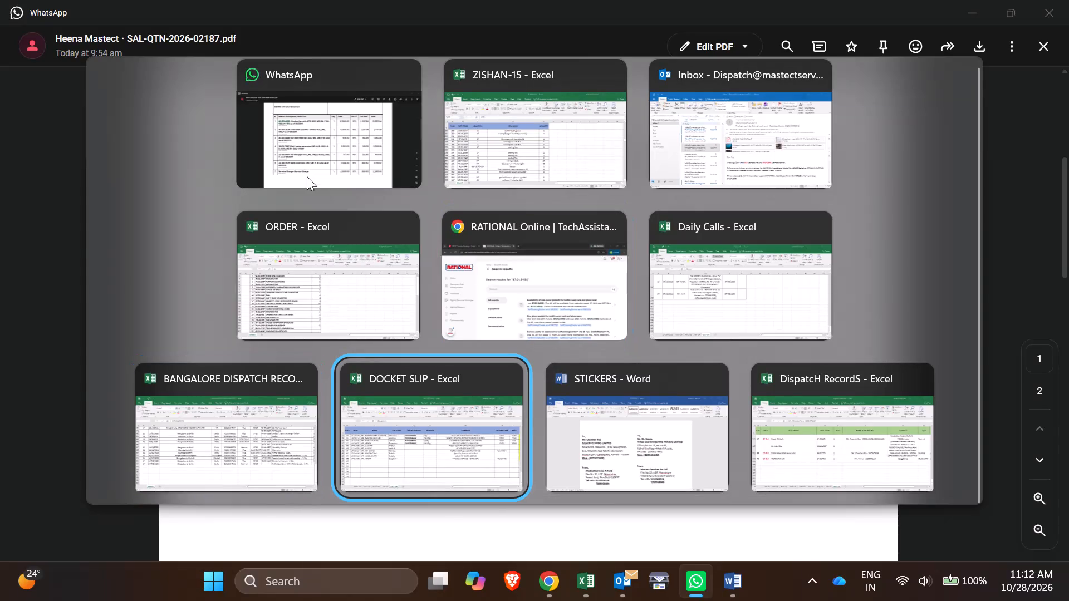
key("alt+Up")
key("alt+Up")
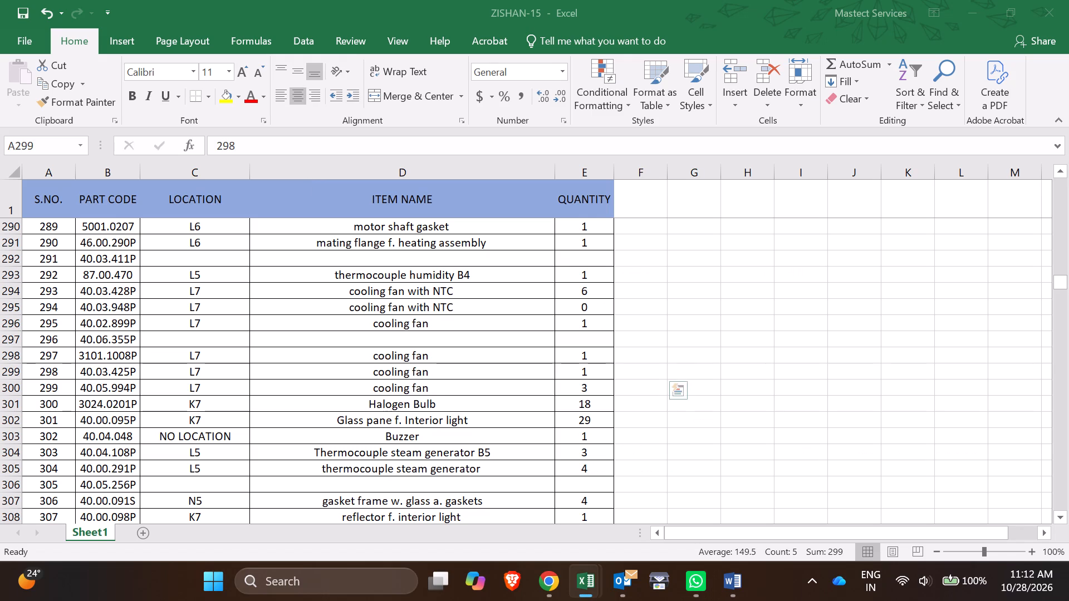
key("ctrl+f")
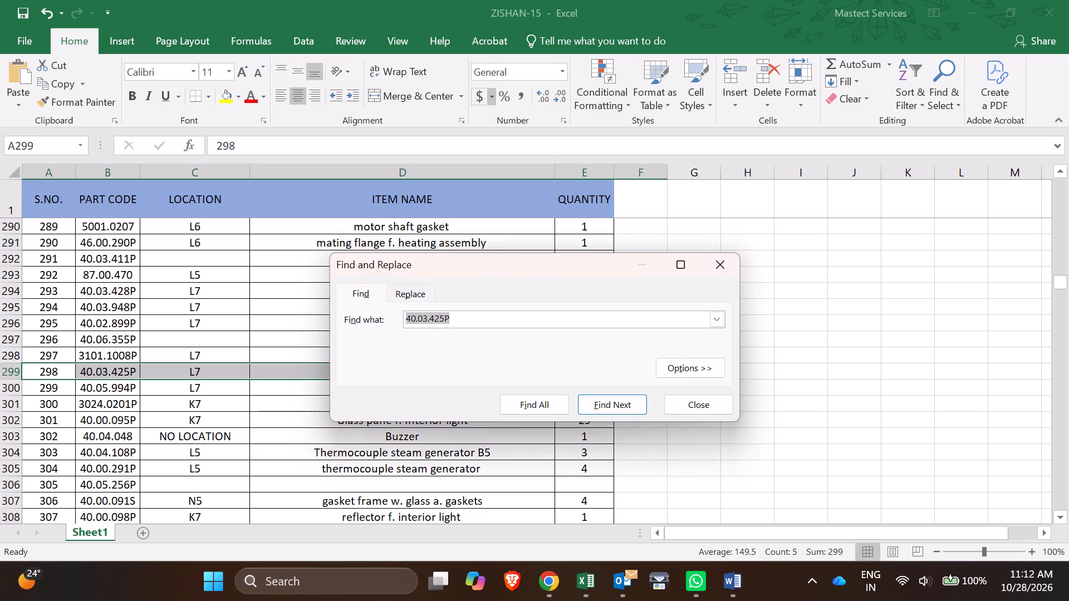
key("BackSpace")
key("ctrl+v")
key("Return")
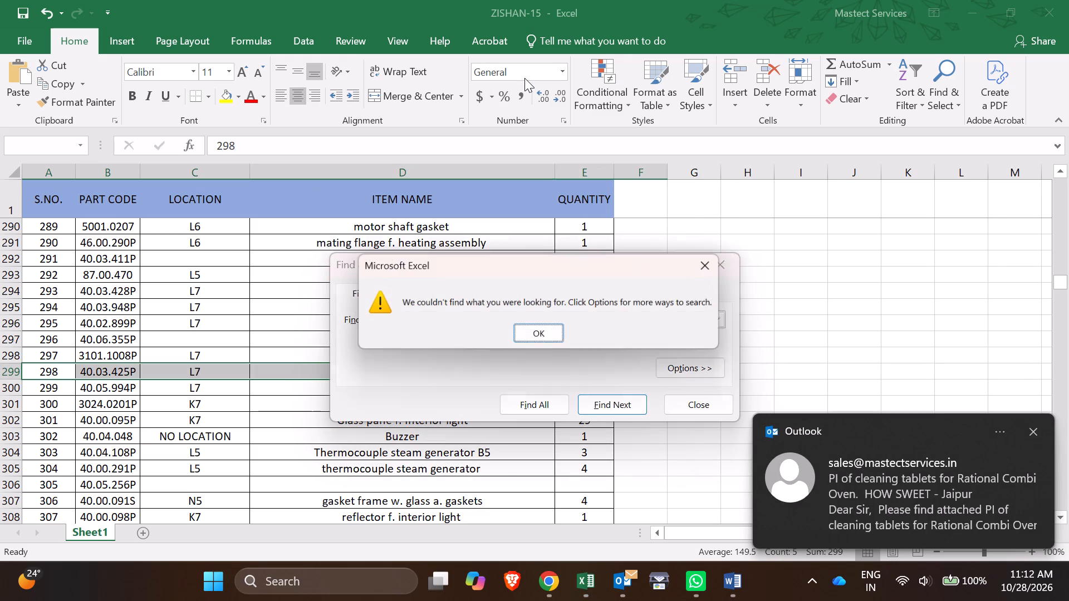
Search the ZISHAN-15 stock sheet for part code 40.03.428P and highlight its entire row to check the stock entry.
key("Return")
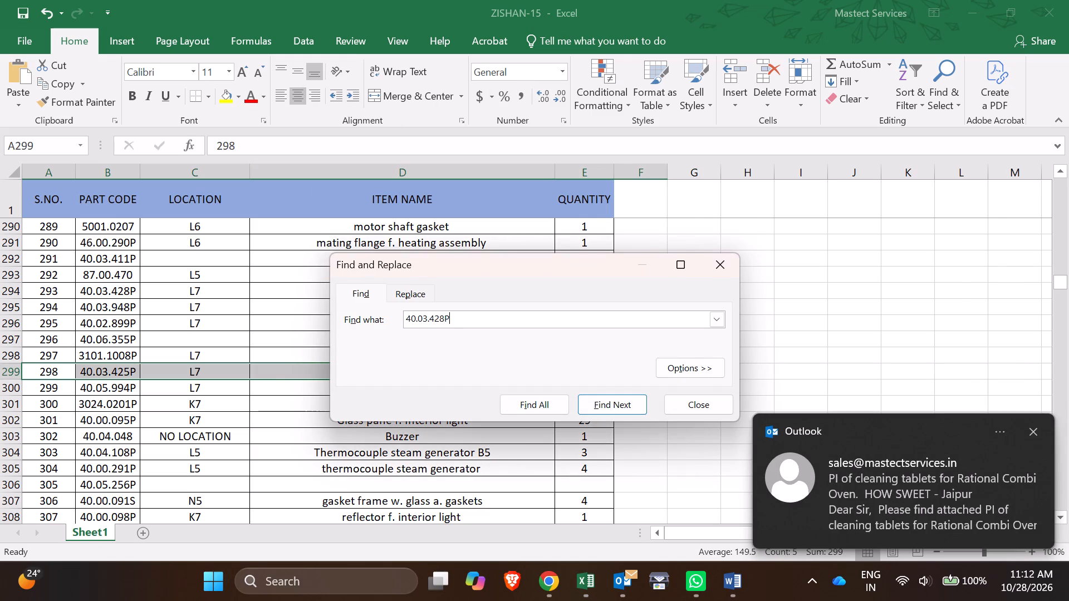
left_click(271, 362)
left_click(271, 367)
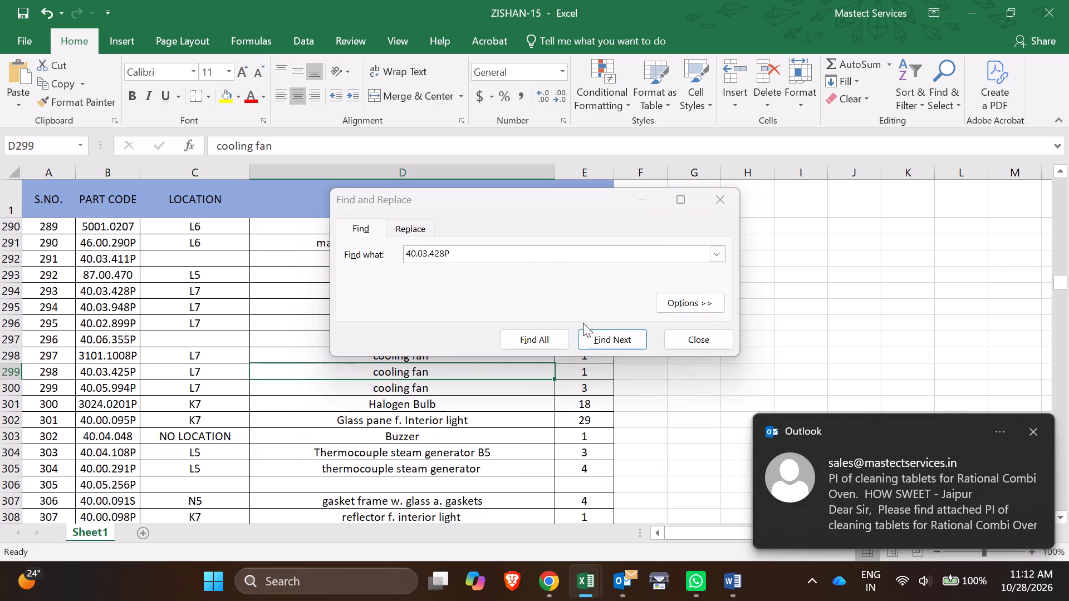
left_click_drag(604, 328, 604, 336)
left_click(604, 336)
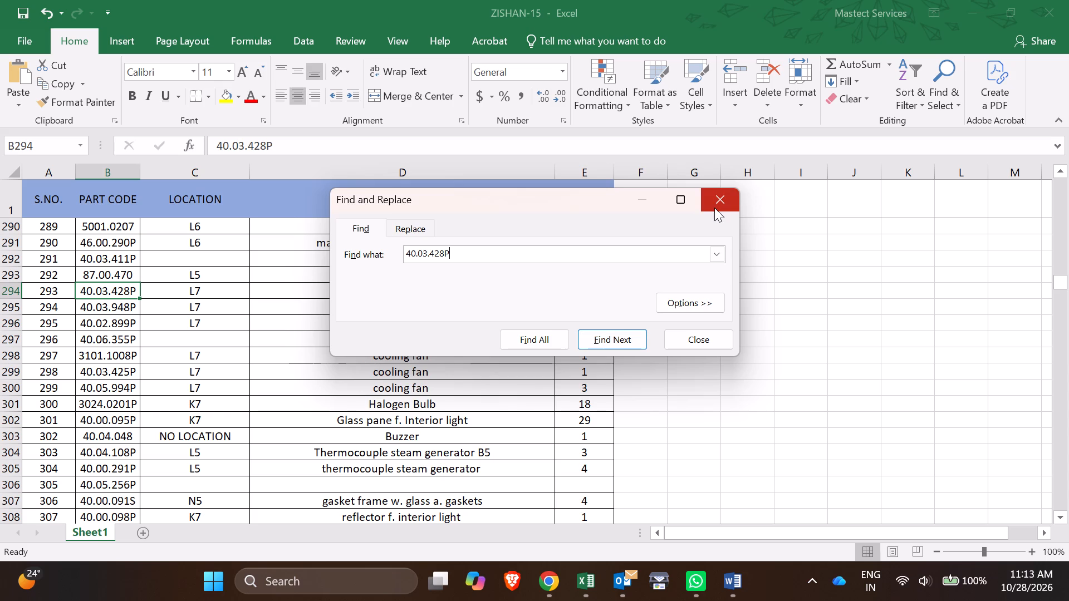
left_click(605, 331)
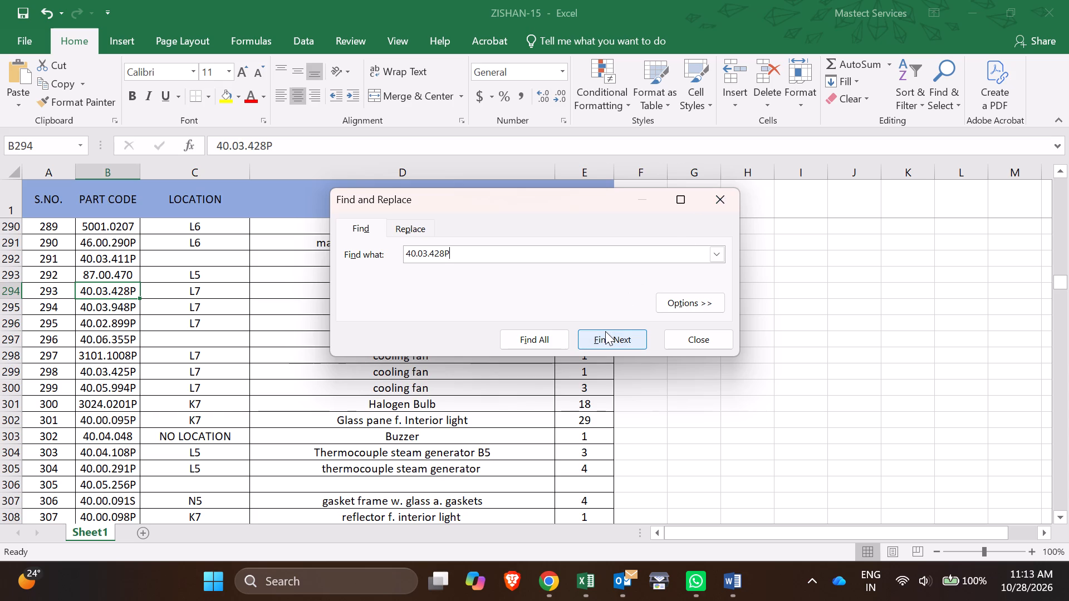
left_click(708, 200)
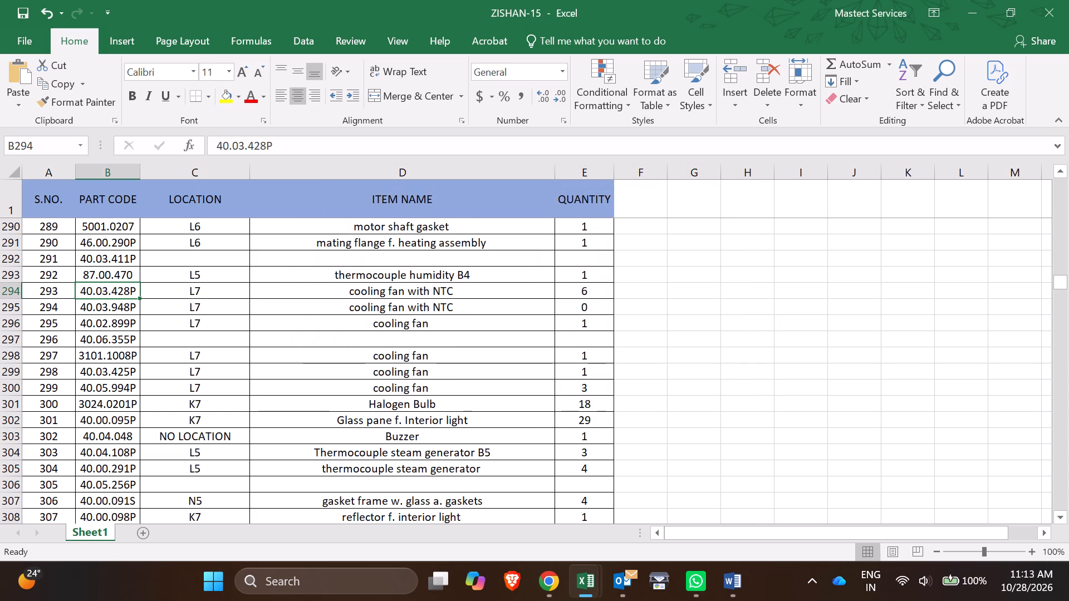
left_click(14, 291)
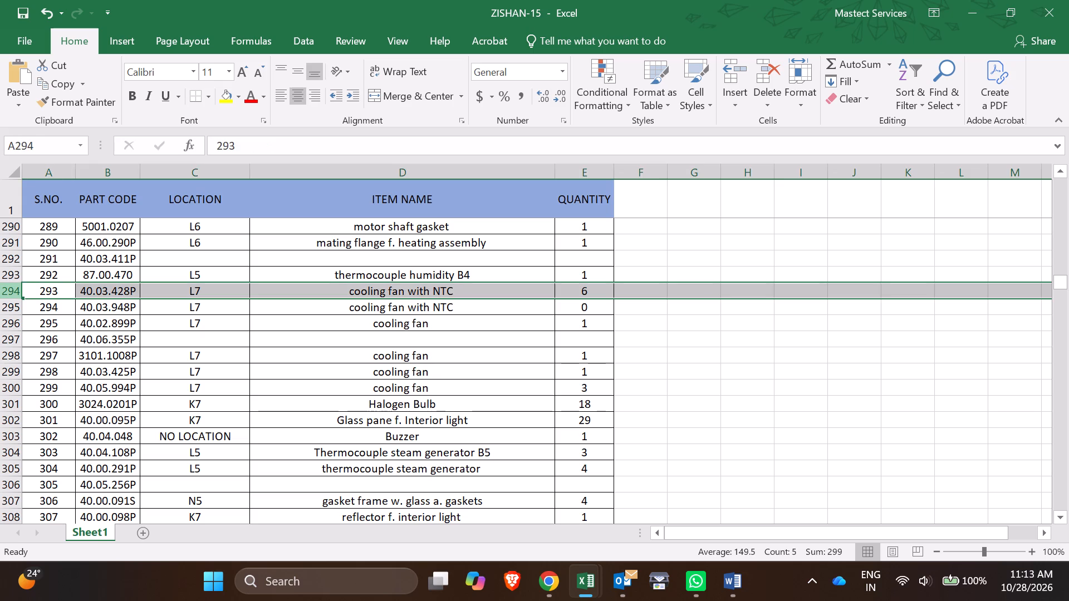
Switch from the ZISHAN-15 workbook to WhatsApp.
key("alt+Tab")
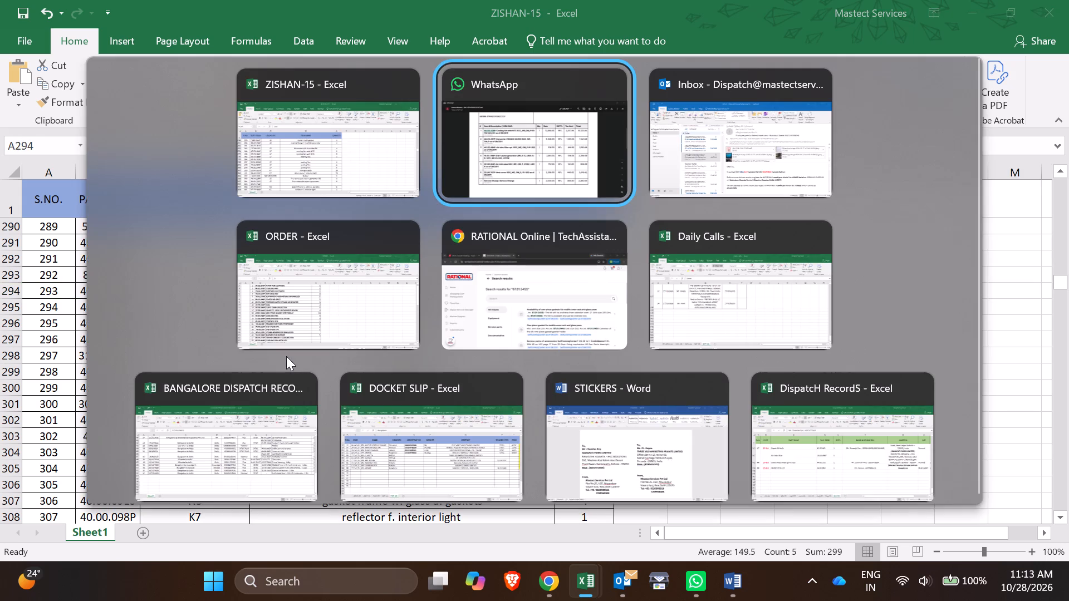
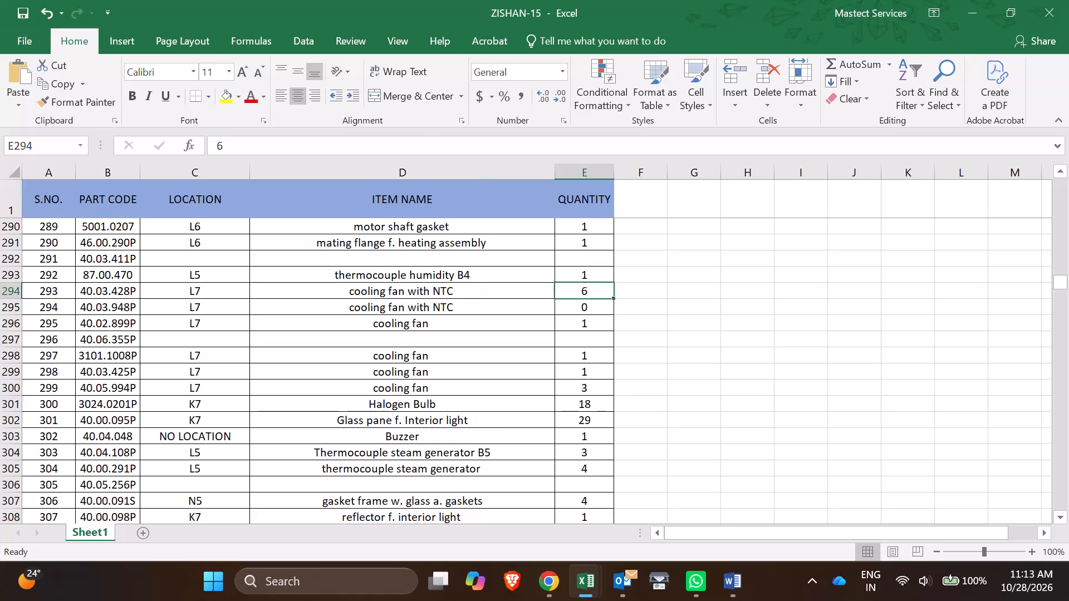
Search the ZISHAN-15 stock sheet for part code 40.03.257P and highlight its entire row to check the stock entry.
key("ctrl+f")
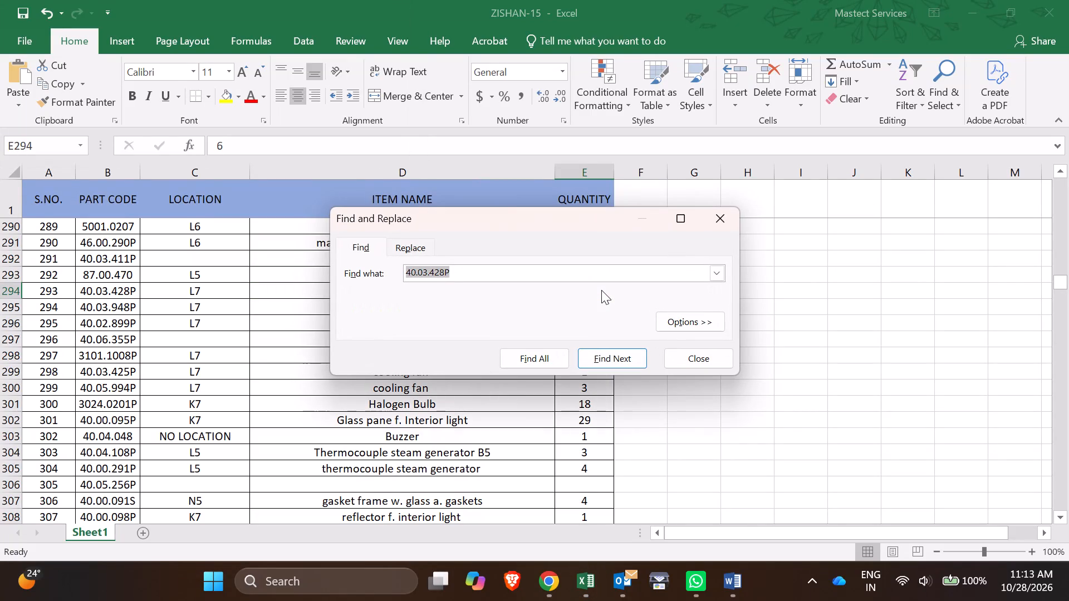
key("BackSpace")
key("ctrl+v")
key("Return")
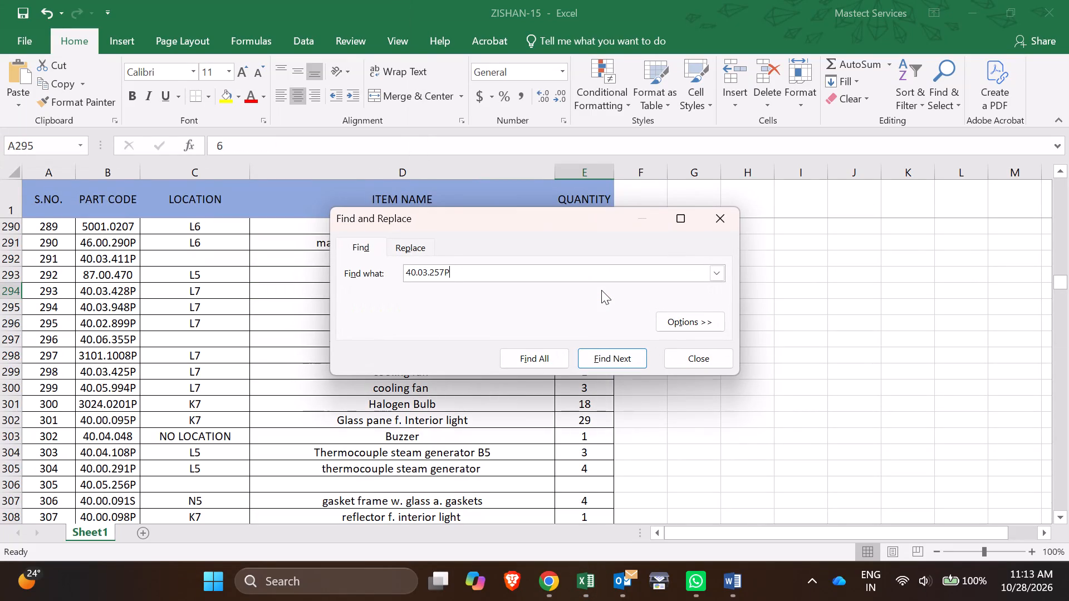
key("Return")
key("Return")
key("Return")
key("Return")
key("Return")
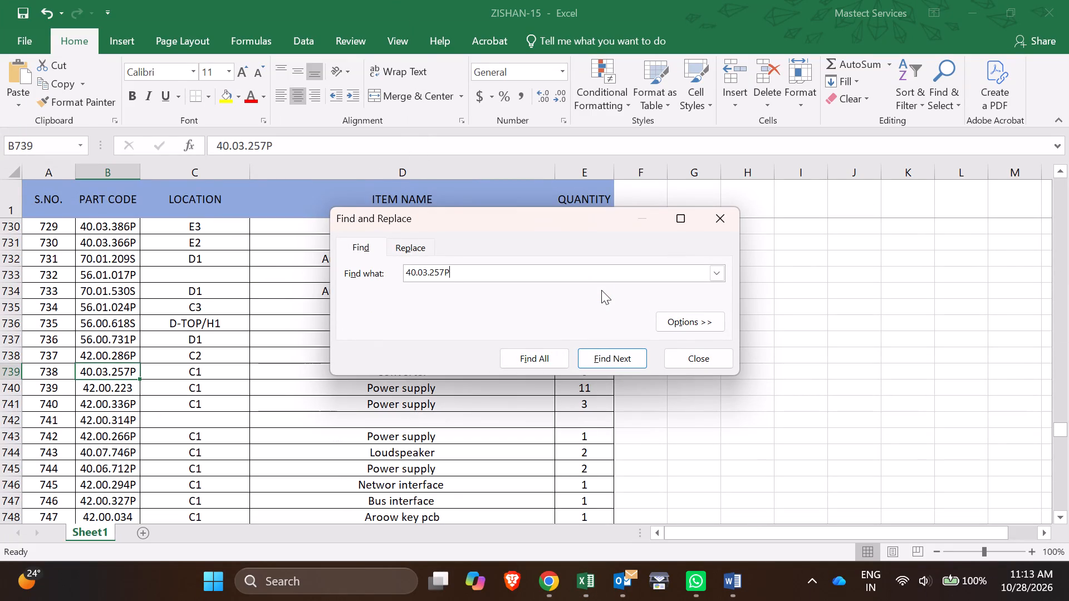
left_click(722, 223)
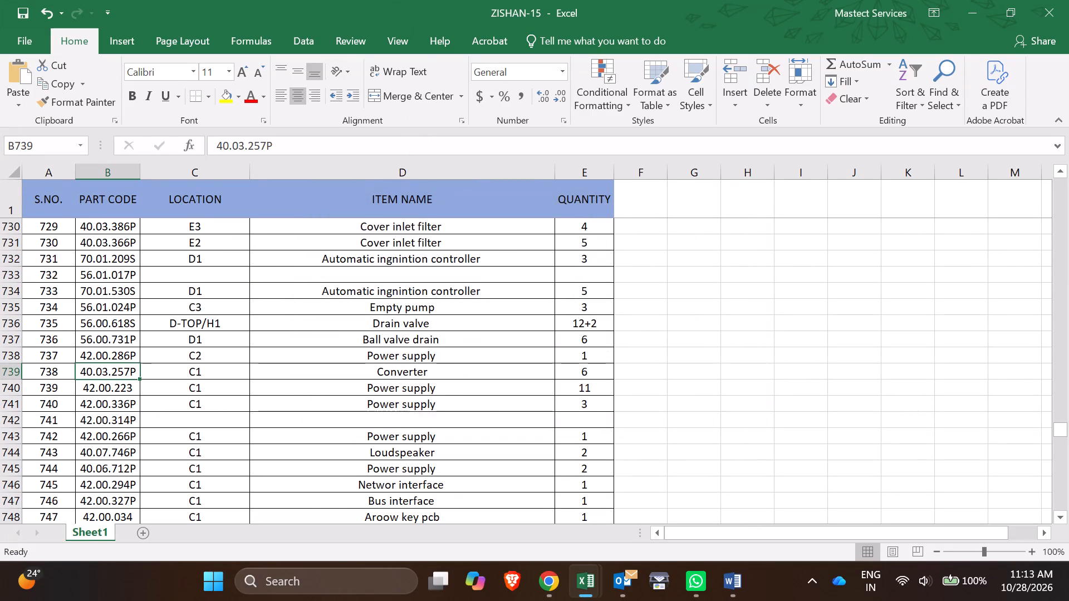
left_click(9, 372)
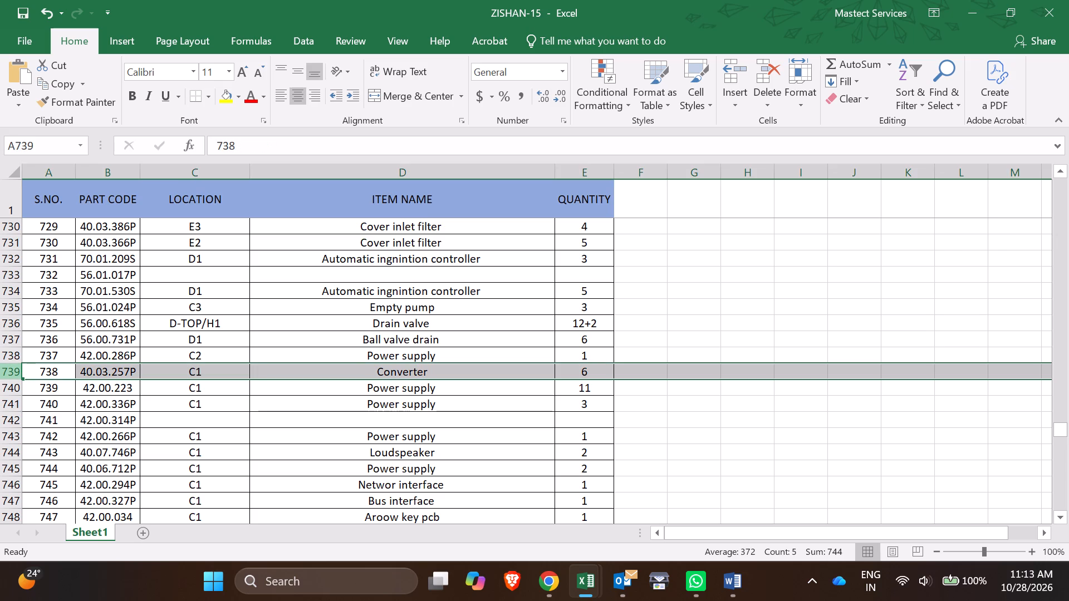
Switch from the ZISHAN-15 workbook to WhatsApp.
key("alt+Tab")
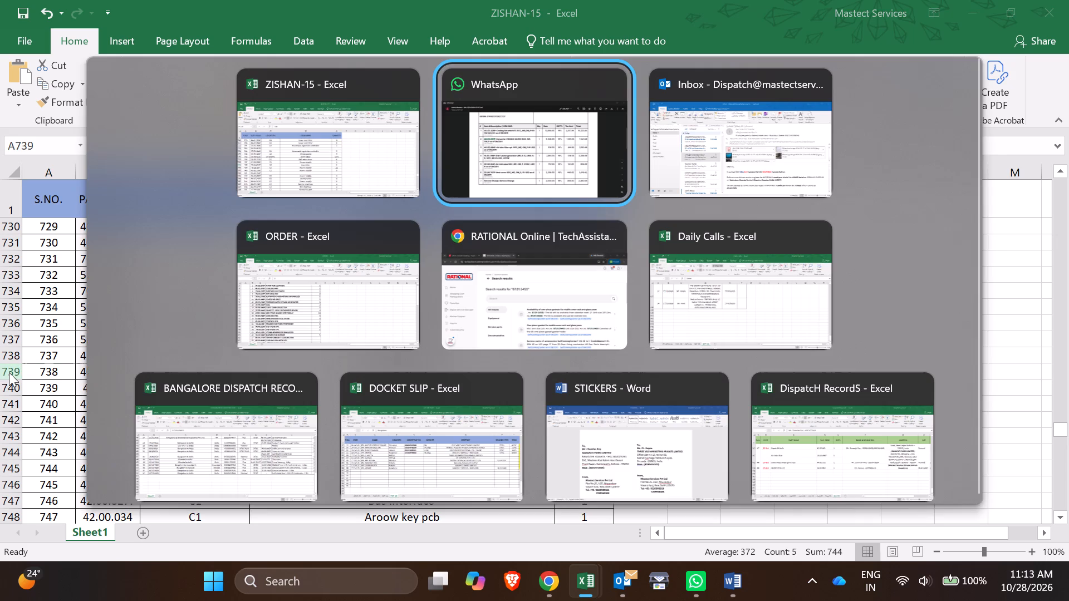
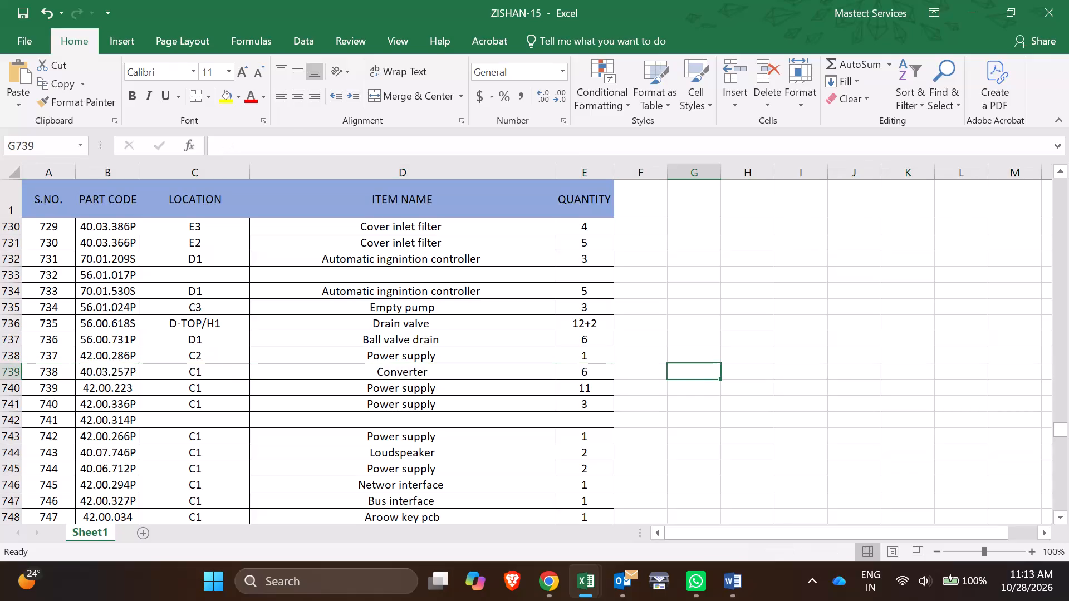
Search the ZISHAN-15 stock sheet for part code 40.02.684P and highlight its entire row to check the stock entry.
key("ctrl+f")
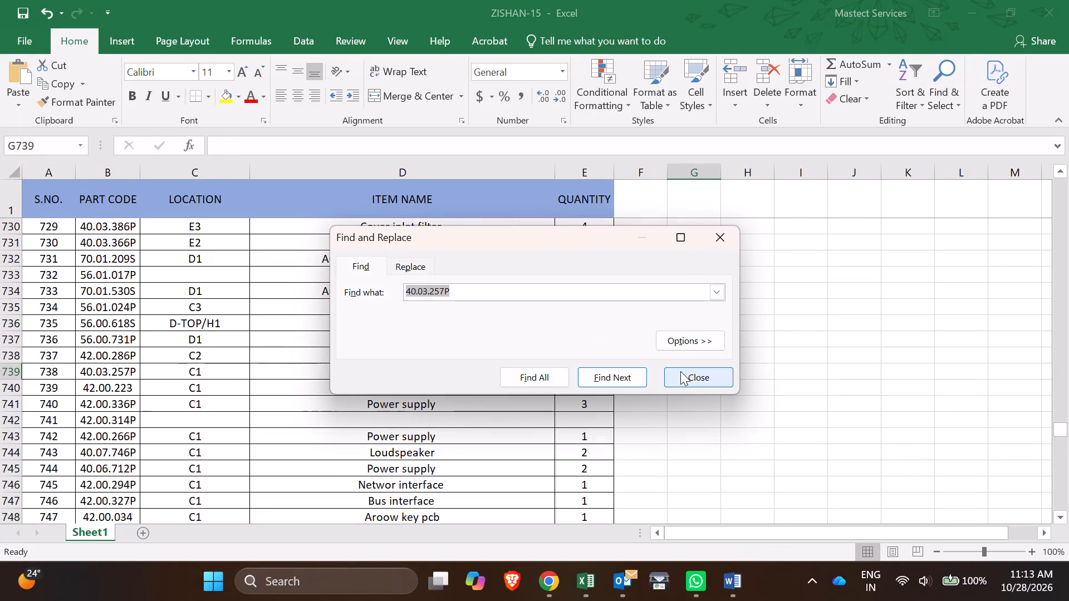
key("BackSpace")
key("ctrl+v")
key("Return")
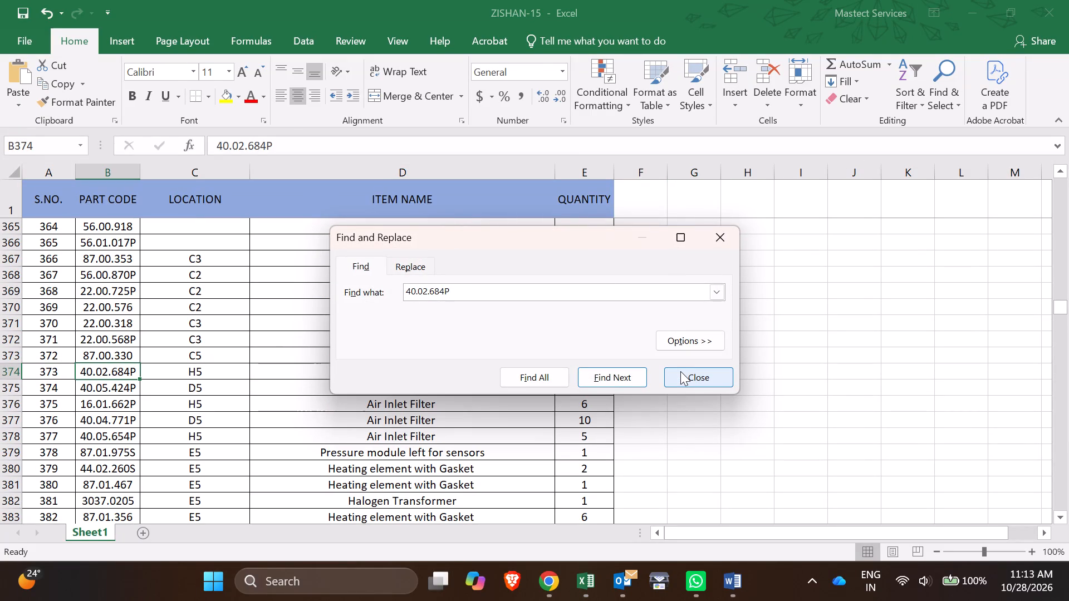
key("Return")
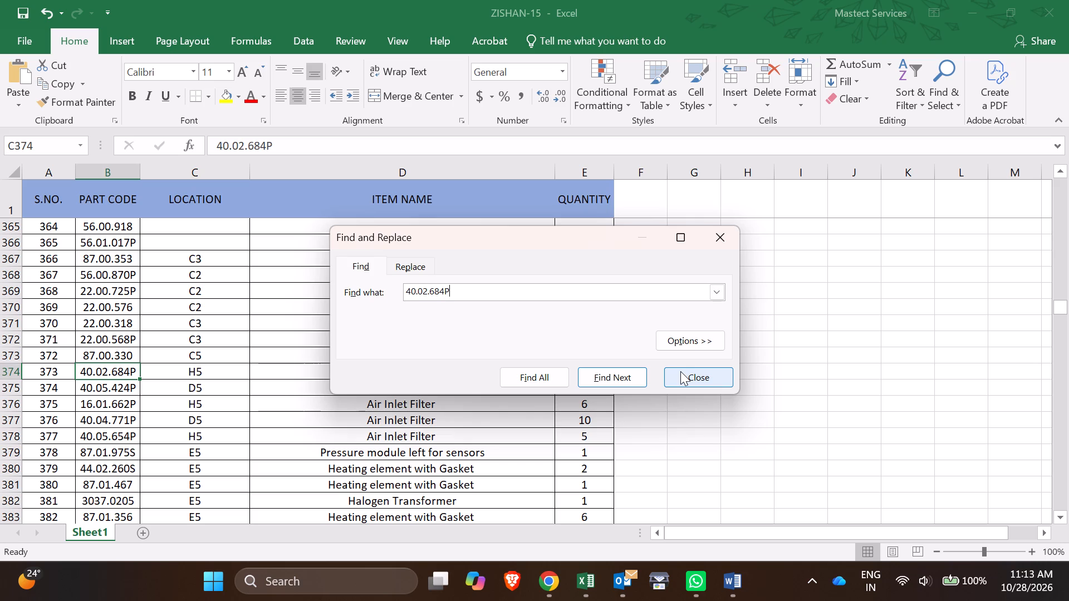
left_click(723, 238)
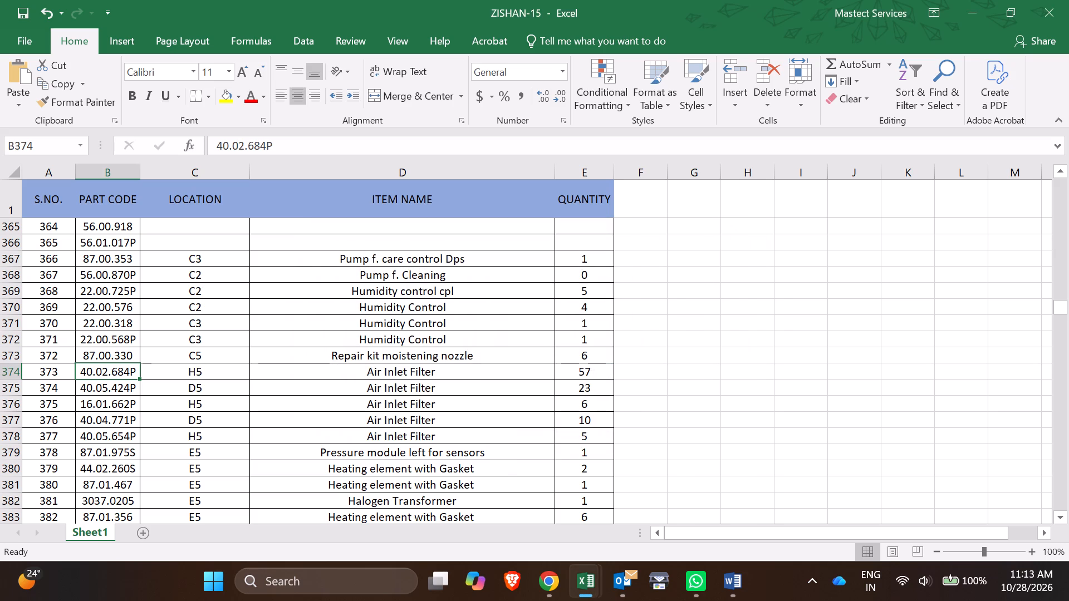
left_click(12, 372)
Switch from the ZISHAN-15 workbook to WhatsApp.
key("alt+Tab")
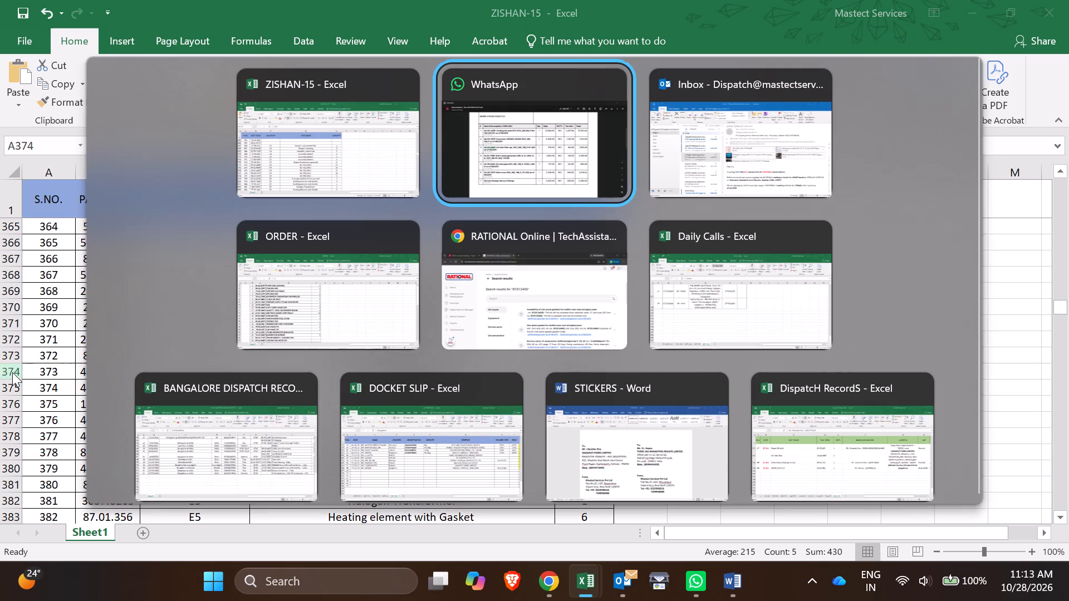
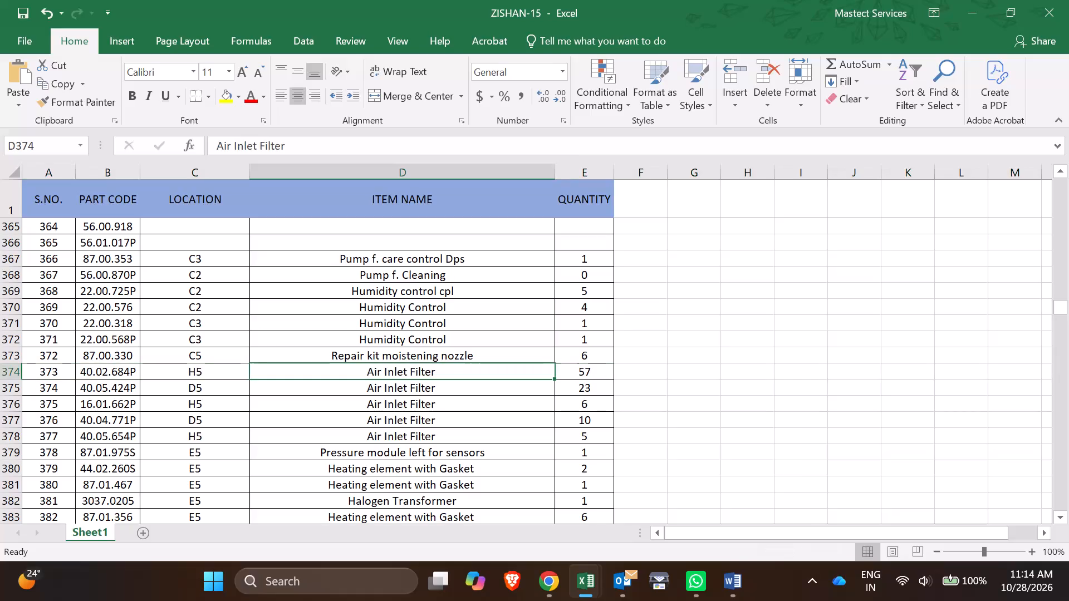
Search the ZISHAN-15 stock sheet for part code 16.03.756P to check its stock entry.
key("ctrl+f")
left_click(319, 370, "ctrl")
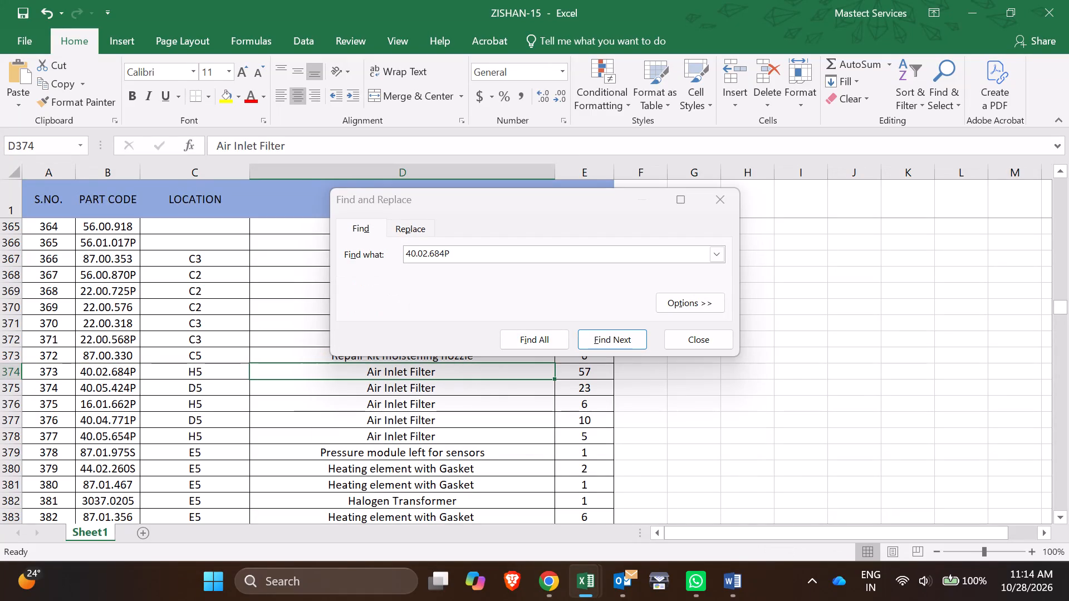
left_click(482, 250)
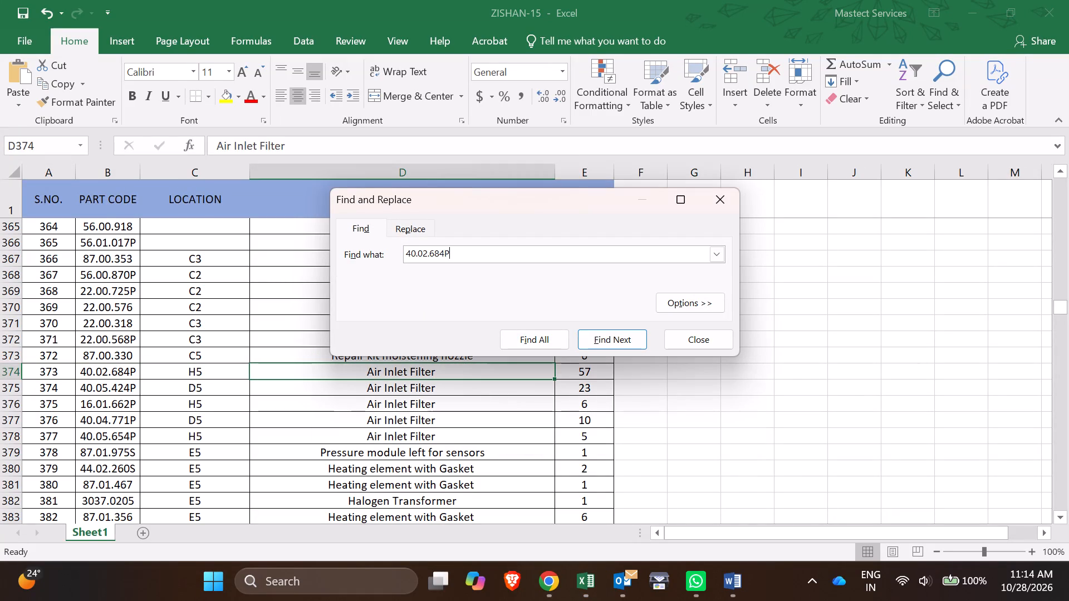
left_click(482, 250)
key("ctrl+v")
key("Return")
key("Return")
key("Return")
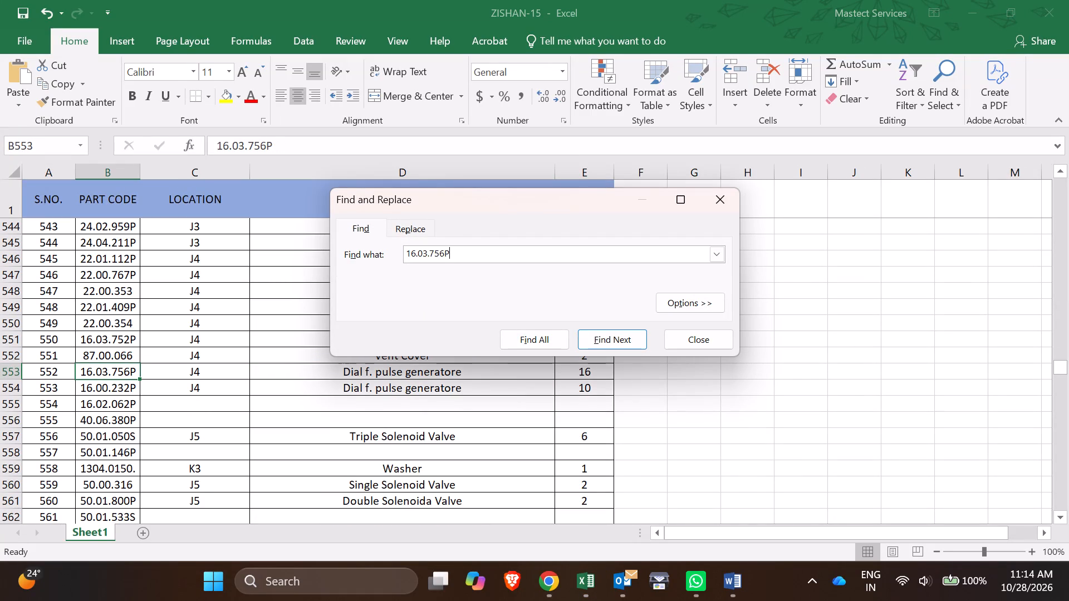
key("Return")
key("Return")
key("Return")
key("Return")
key("Return")
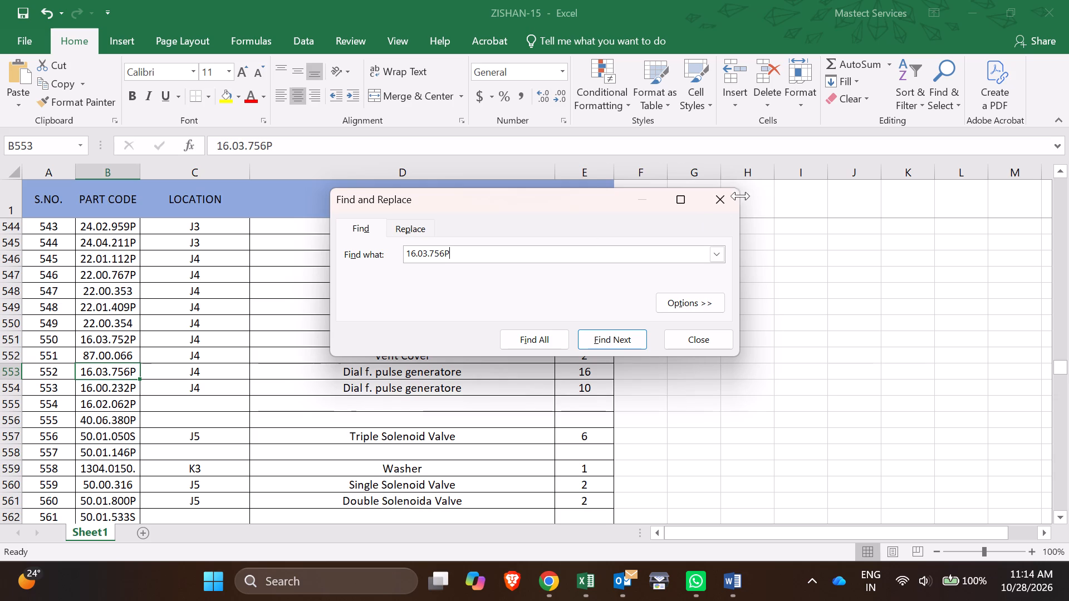
left_click(735, 196)
Switch from the ZISHAN-15 workbook to WhatsApp.
key("alt+Tab")
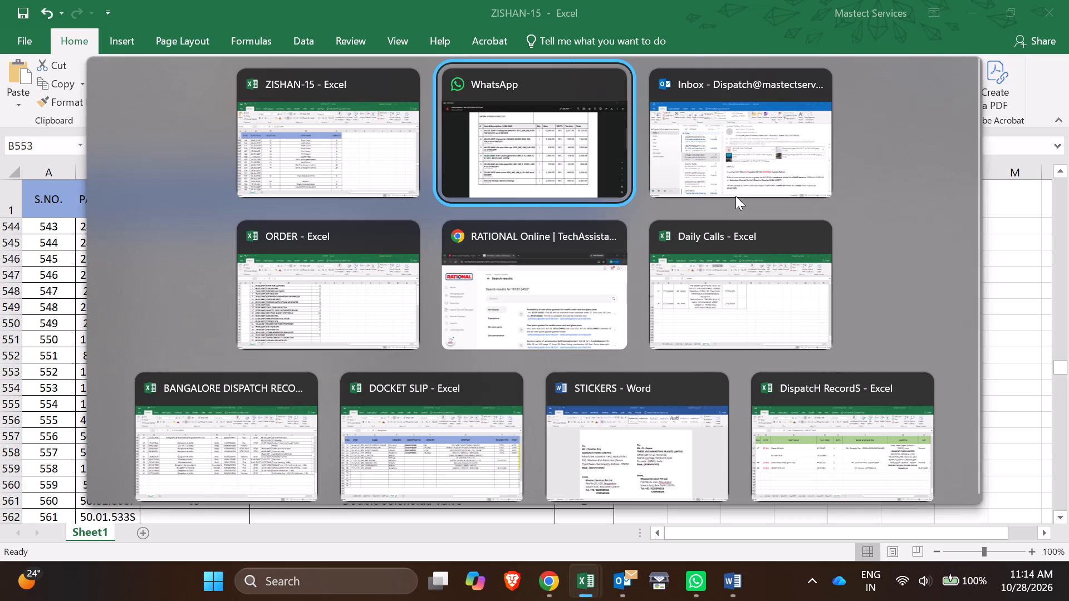
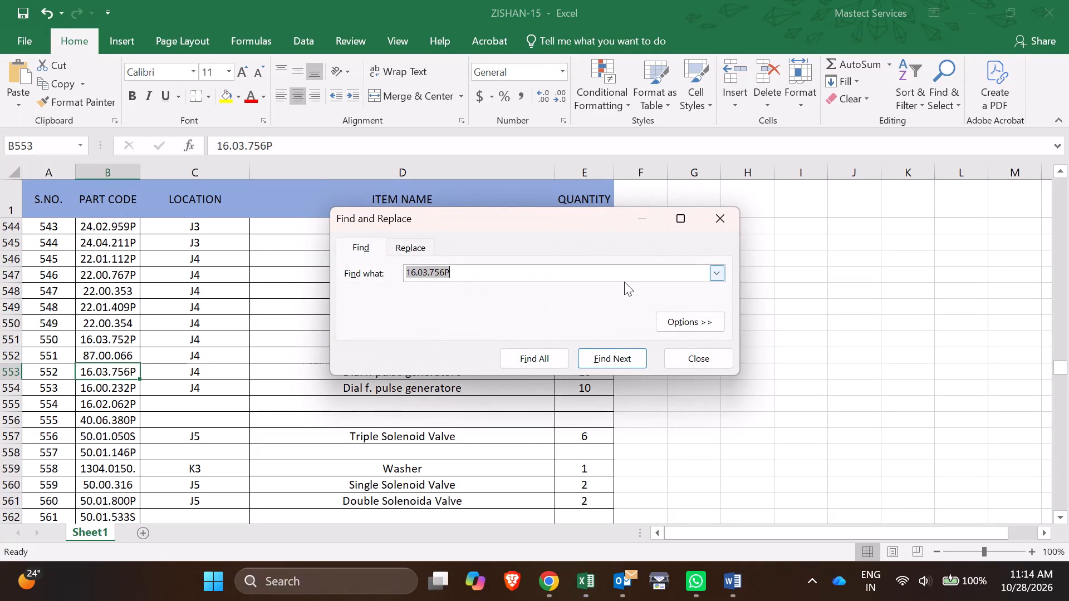
Search the ZISHAN-15 stock sheet for part code 22.00.914P to check its stock entry.
key("BackSpace")
key("ctrl+v")
left_click(624, 282, "ctrl")
key("Return")
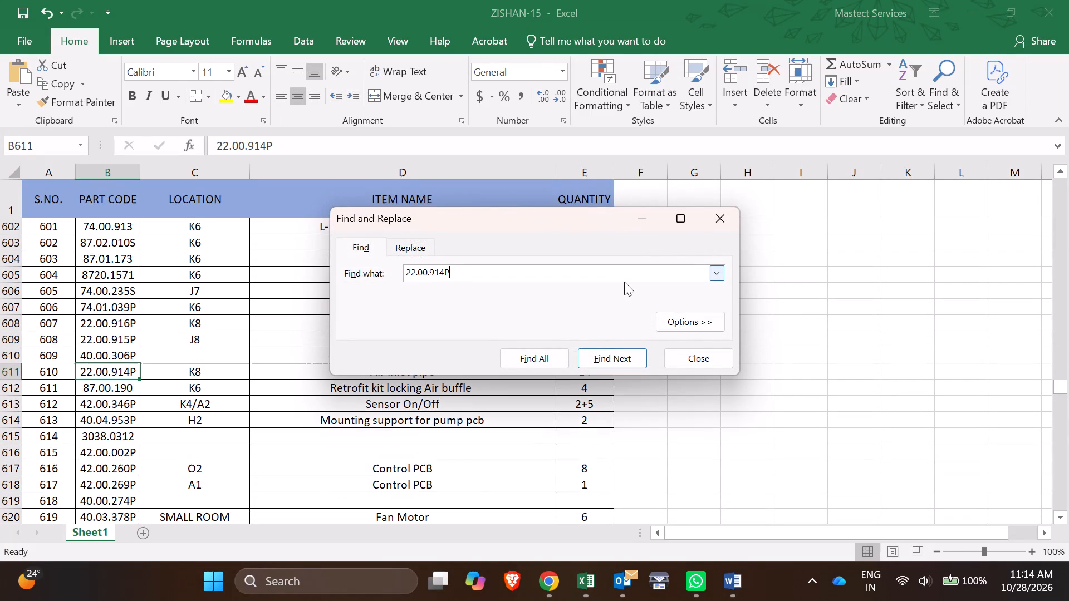
Run the search for part code 22.00.914P in the ZISHAN-15 stock sheet and close the search.
key("Return")
key("Return")
left_click(718, 220)
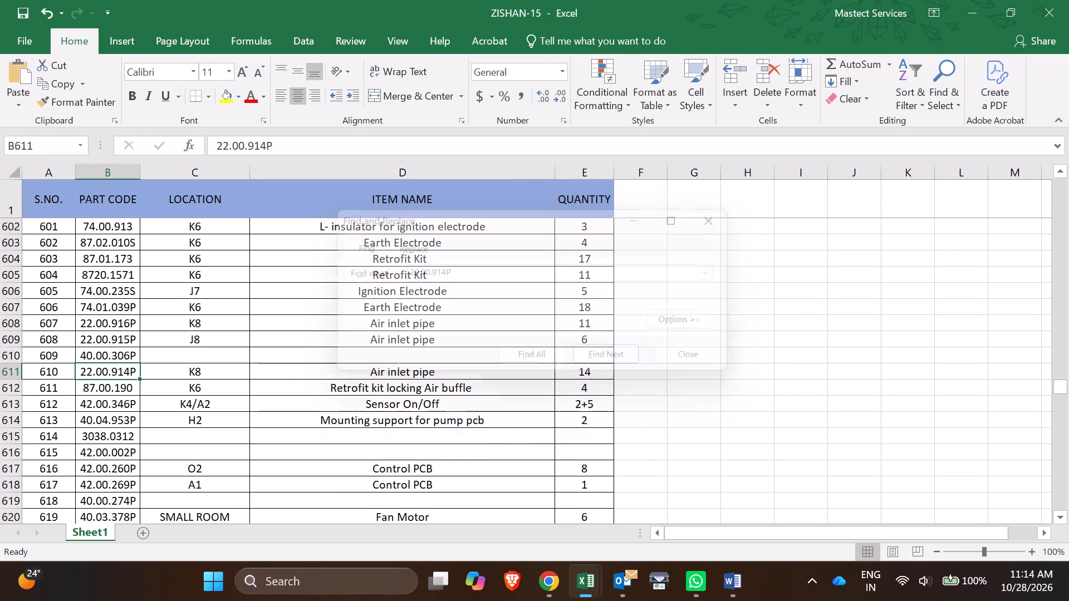
Switch from the ZISHAN-15 workbook to WhatsApp.
key("alt+Tab")
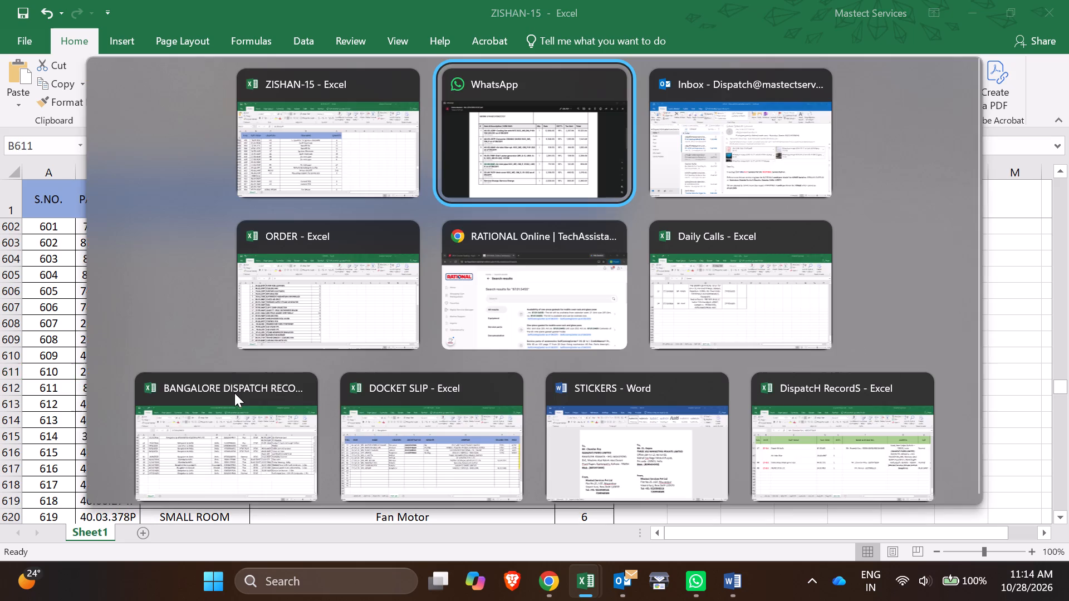
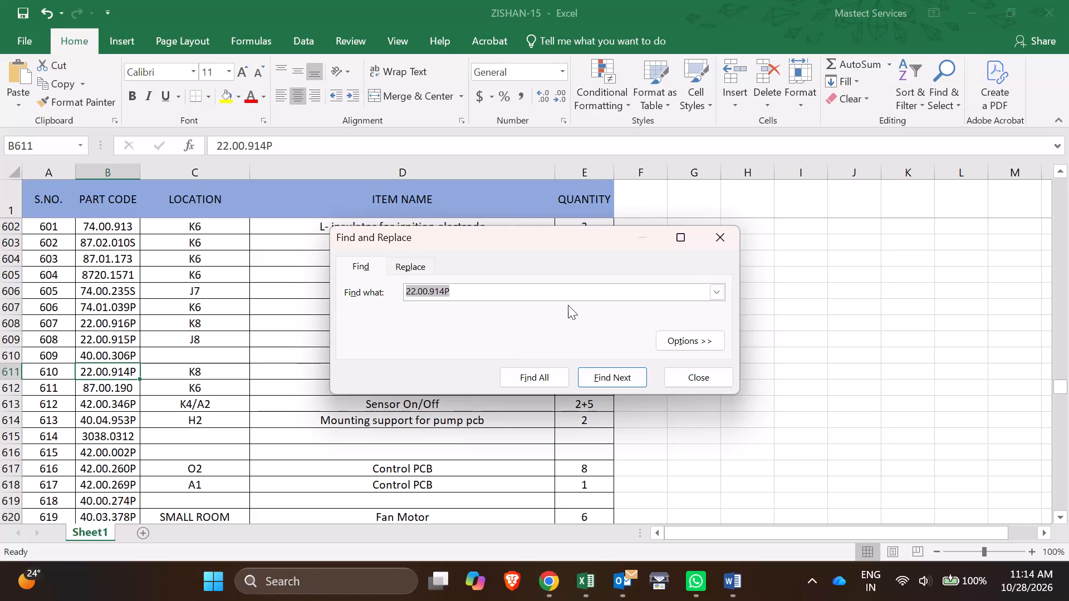
Search the ZISHAN-15 stock sheet for part code 22.00.767P to check its stock entry.
key("BackSpace")
key("ctrl+v")
left_click(568, 305, "ctrl")
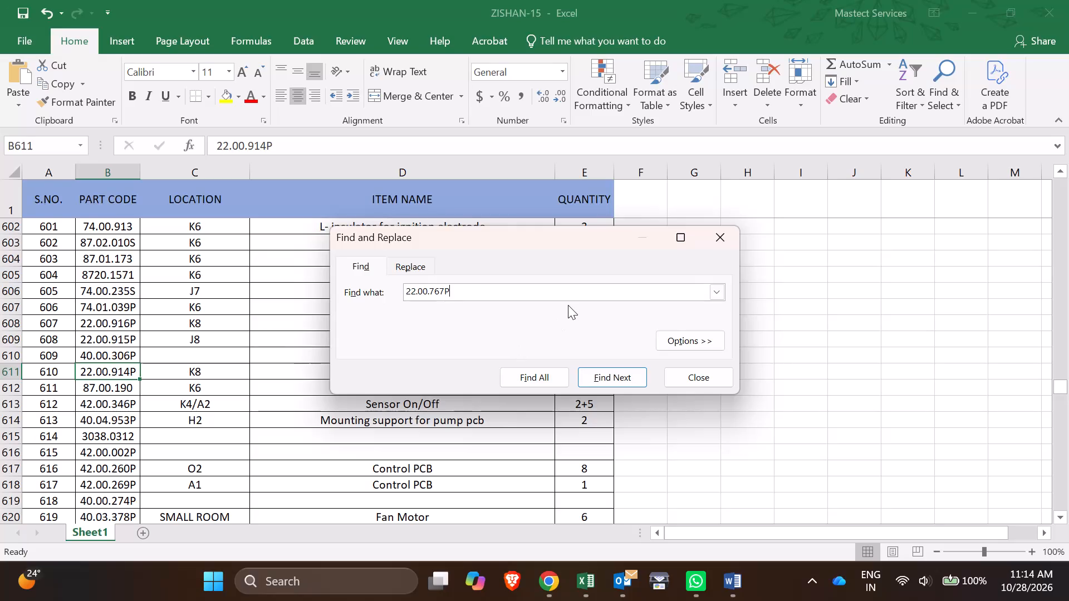
key("Return")
key("Return")
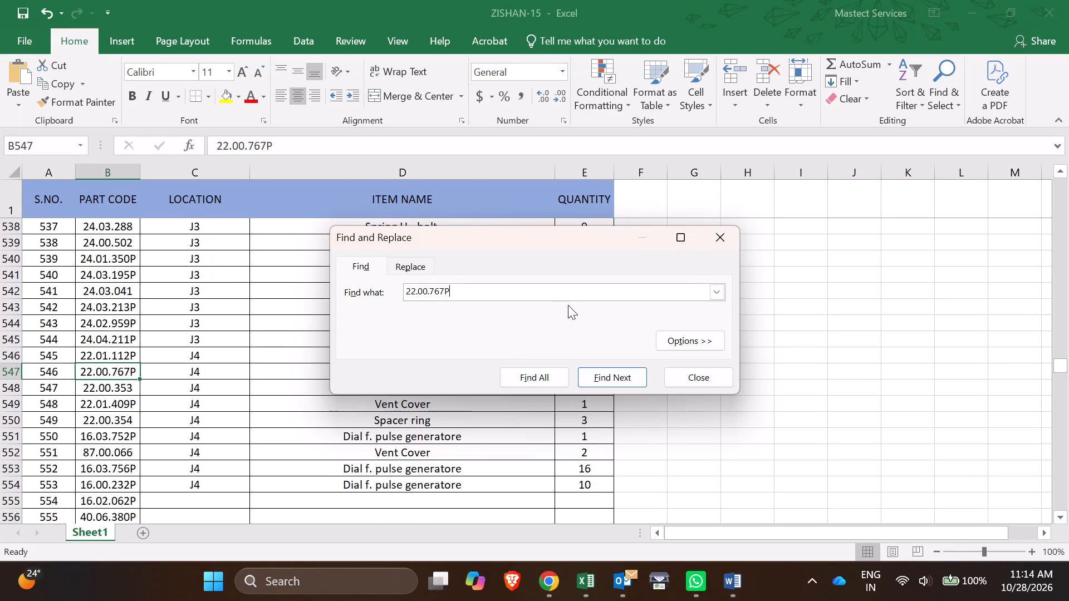
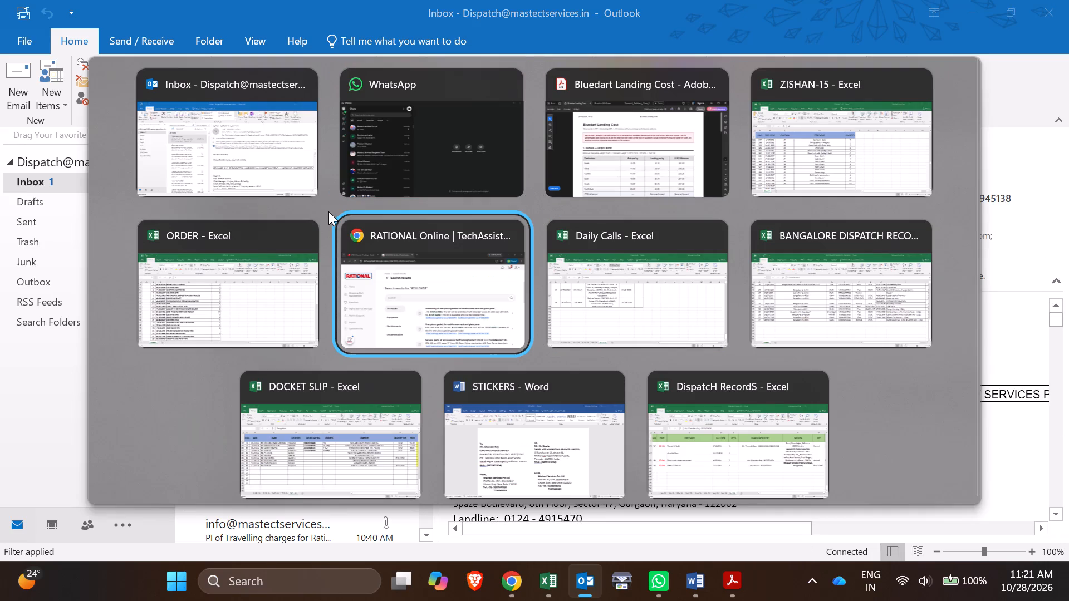
Switch from Outlook to the ZISHAN-15 stock workbook and save it.
key("alt+Down")
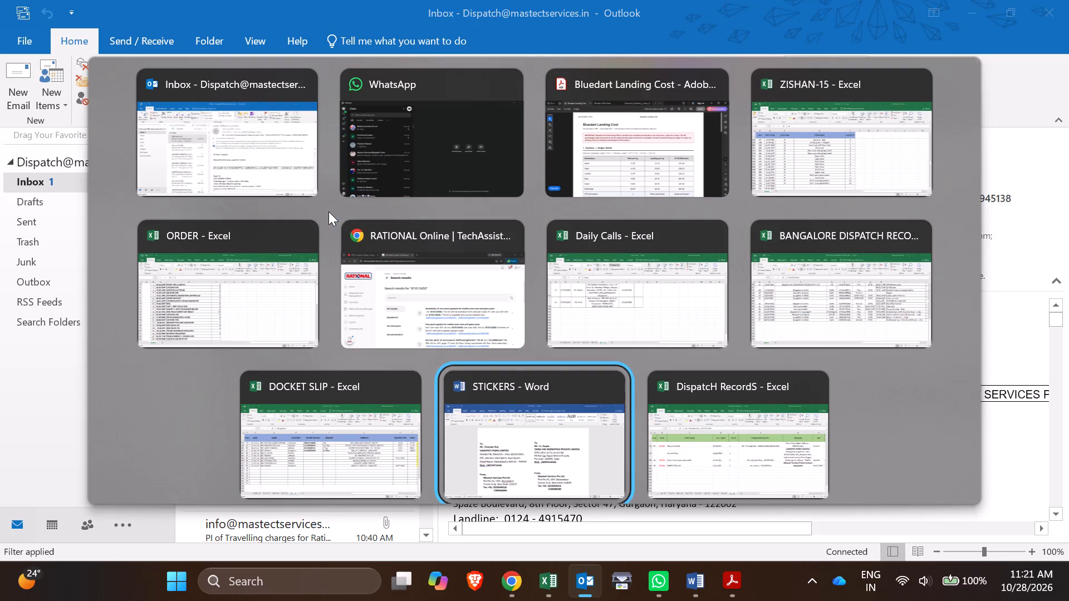
key("alt+Left")
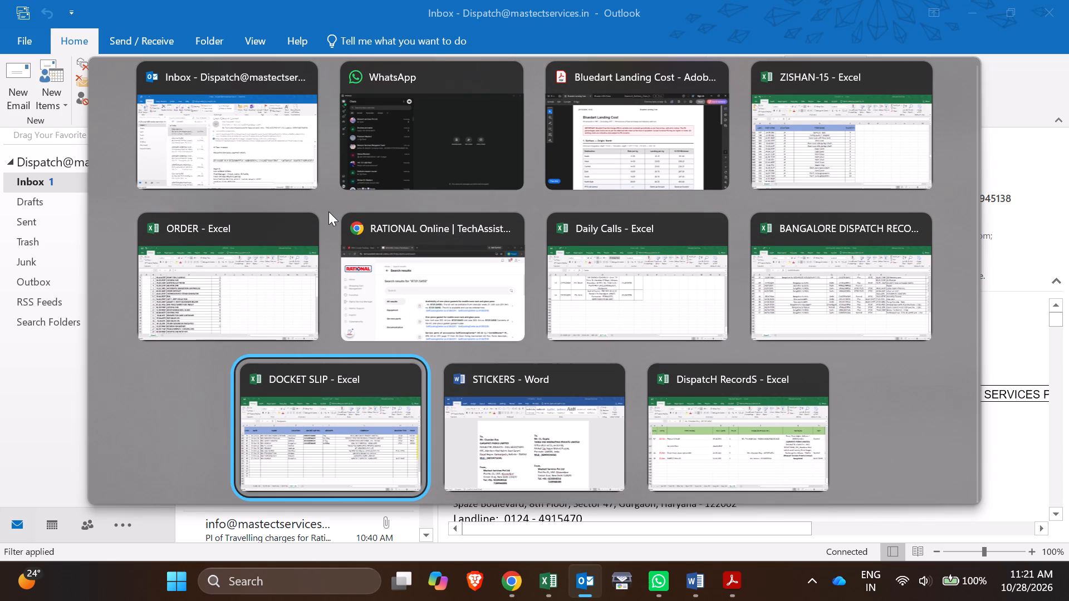
key("alt+Up")
key("alt+Up")
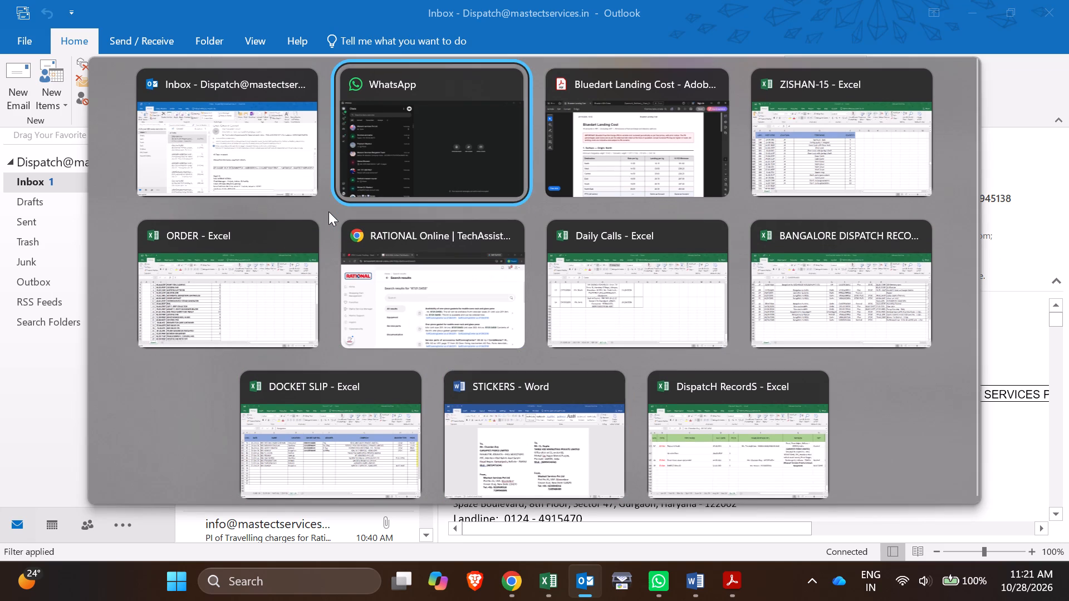
key("alt+Right")
key("alt+Right")
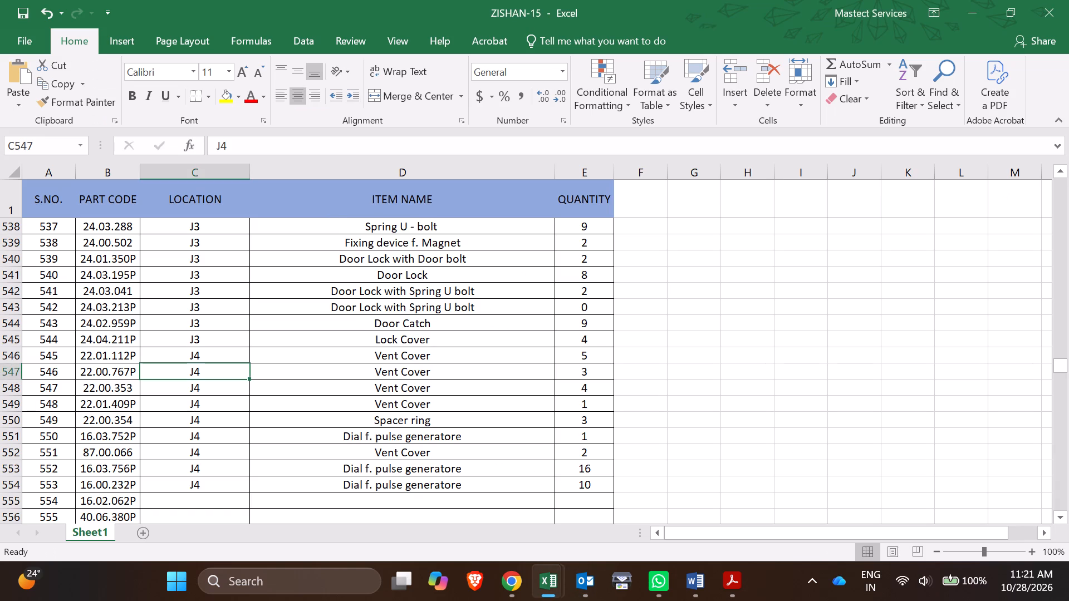
key("ctrl+s")
Open the Find tool in the ZISHAN-15 stock sheet to look up a part code.
scroll(446, 309, "up", 3)
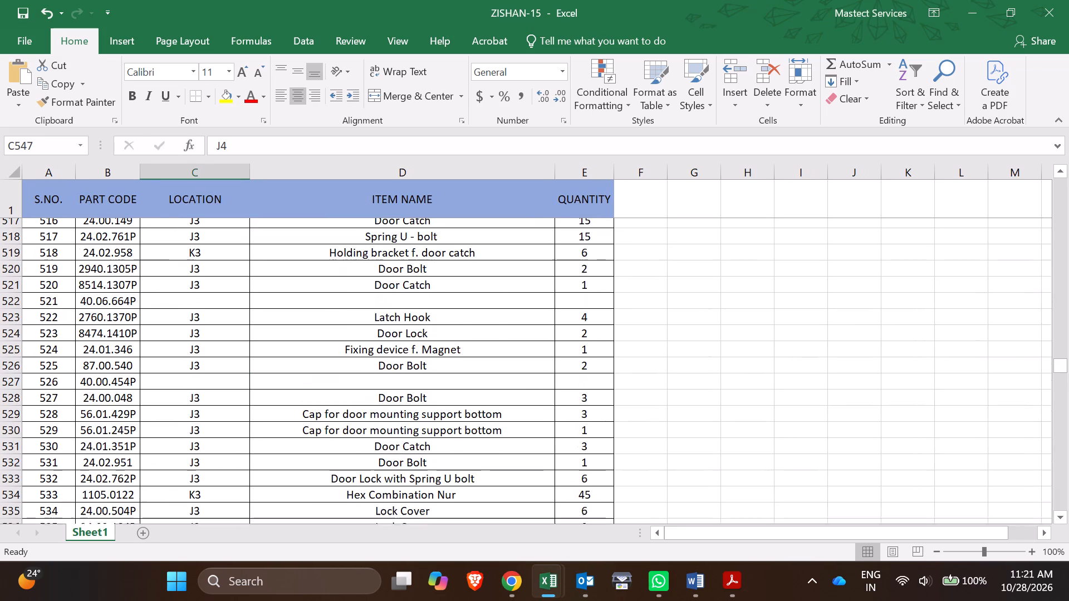
scroll(446, 309, "up", 1)
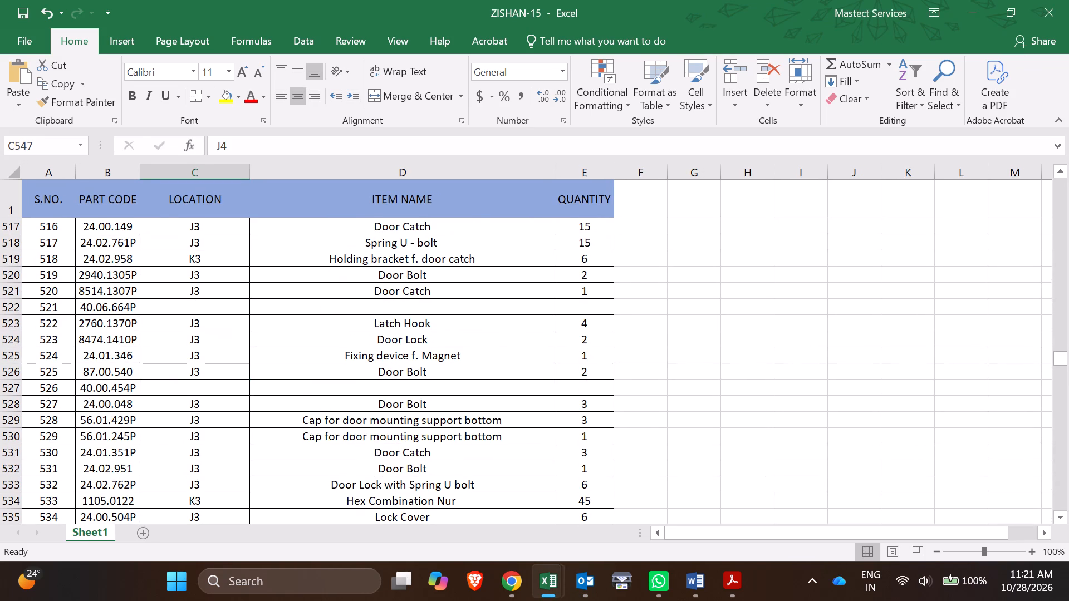
scroll(446, 309, "up", 2)
key("ctrl+f")
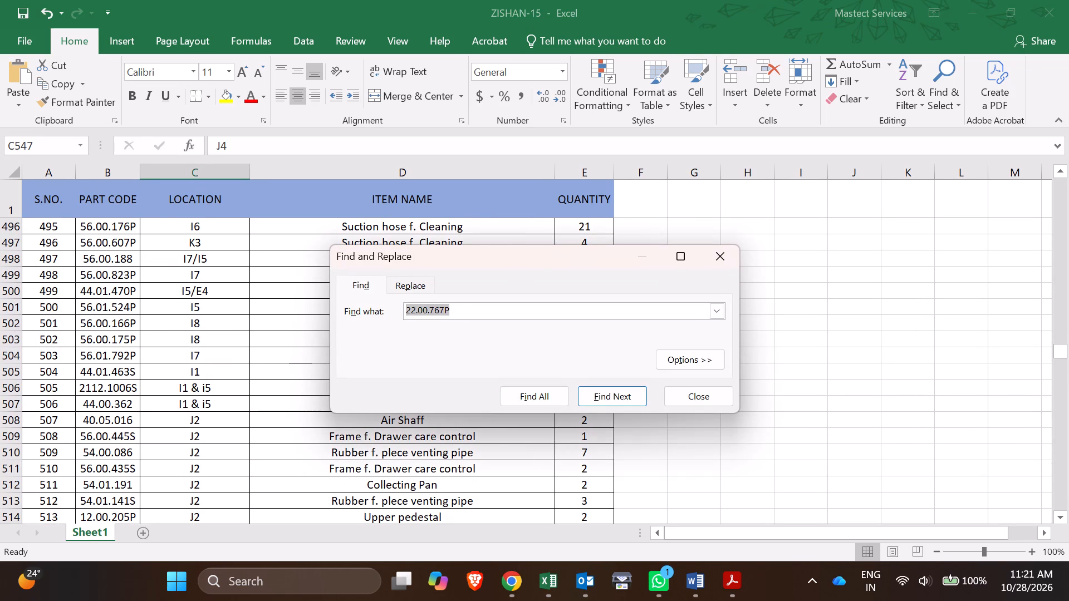
Find part code 3024.0201P in the stock sheet, set the Halogen Bulb quantity to 16, and save the workbook.
left_click_drag(536, 254, 839, 67)
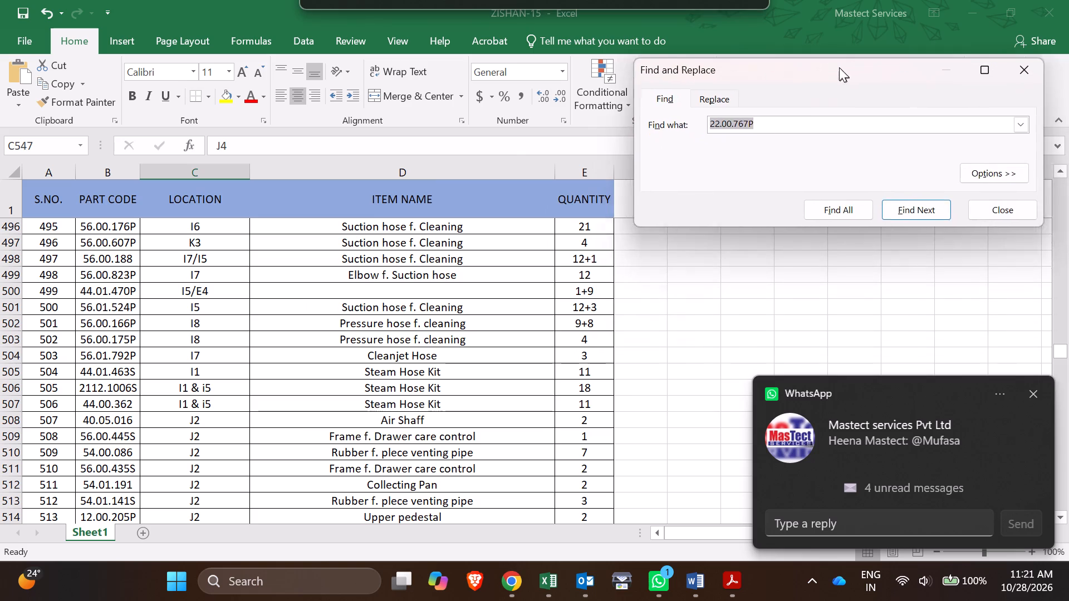
left_click_drag(839, 67, 854, 31)
key("BackSpace")
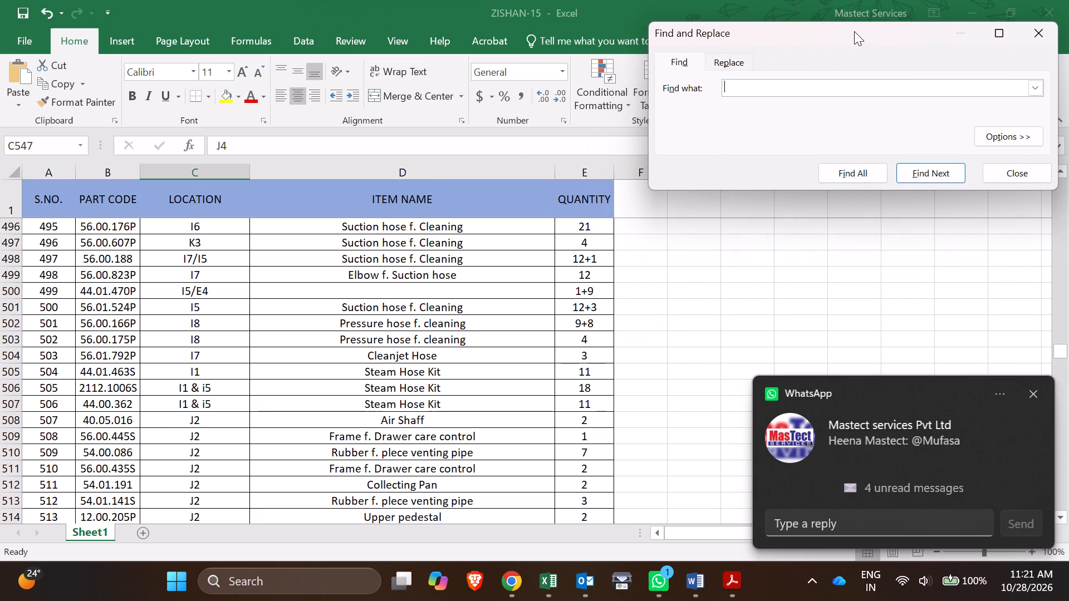
type("3024")
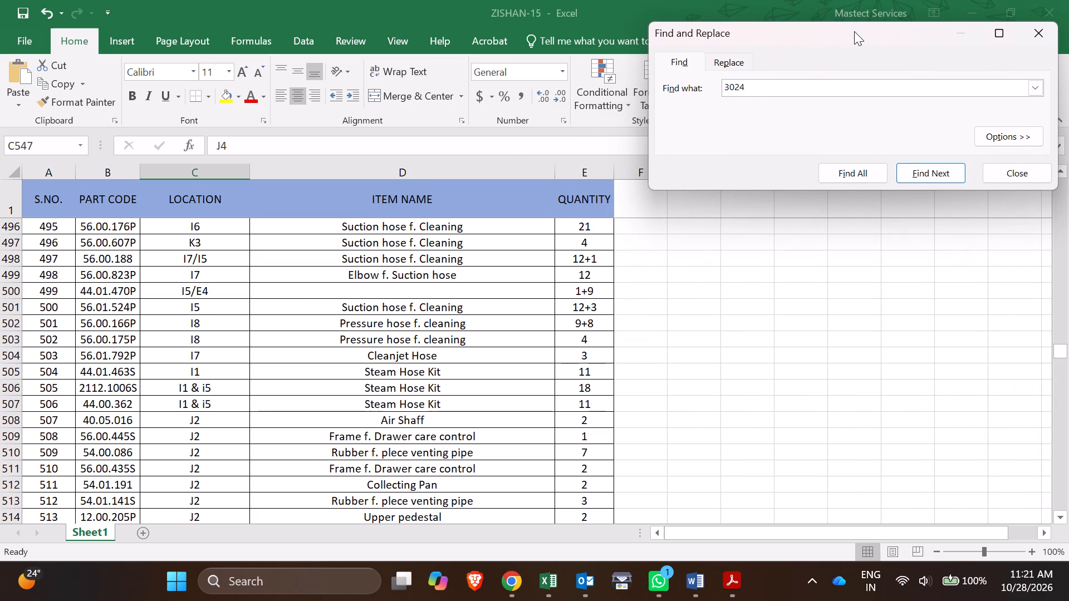
key("period")
type("0201")
key("shift+p")
key("Return")
key("Return")
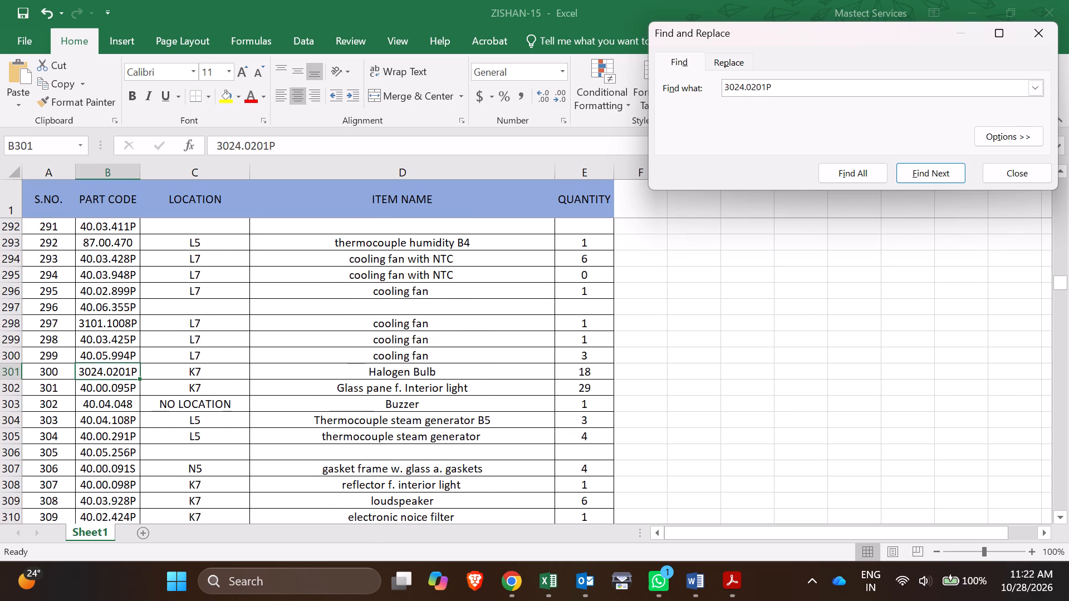
left_click(592, 371)
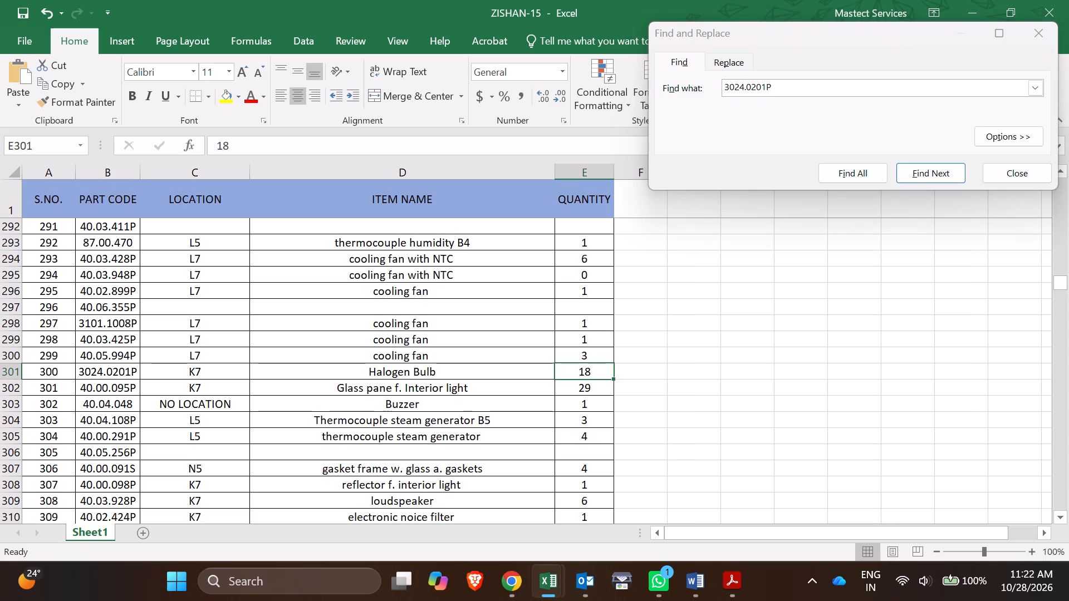
type("16")
key("Return")
key("ctrl+s")
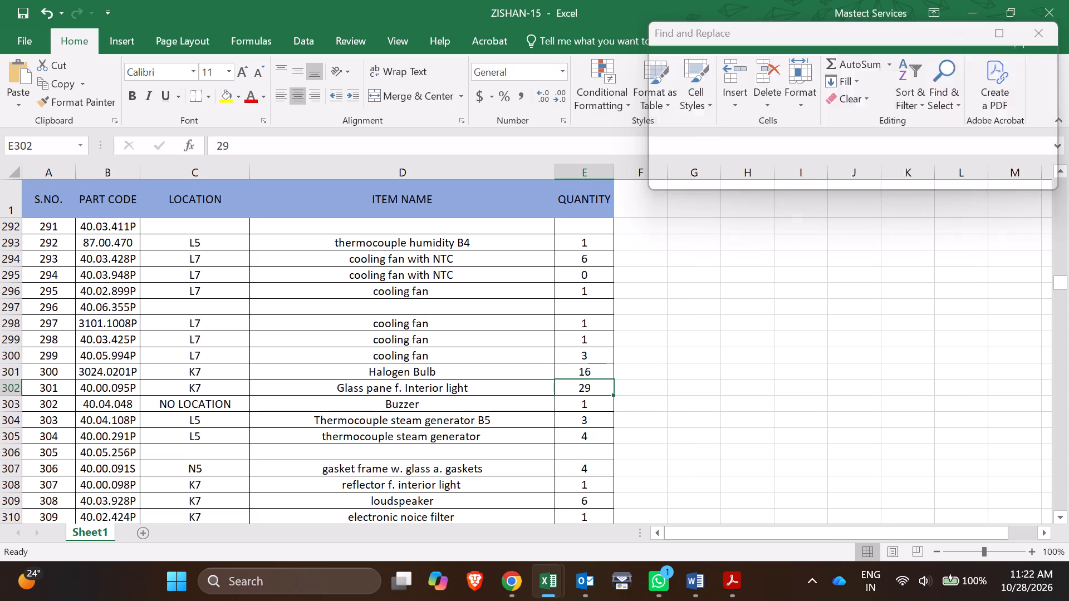
Find part code 87.00.065, set the repair kit bulb socket quantity to 27, and save the workbook.
double_click(849, 89)
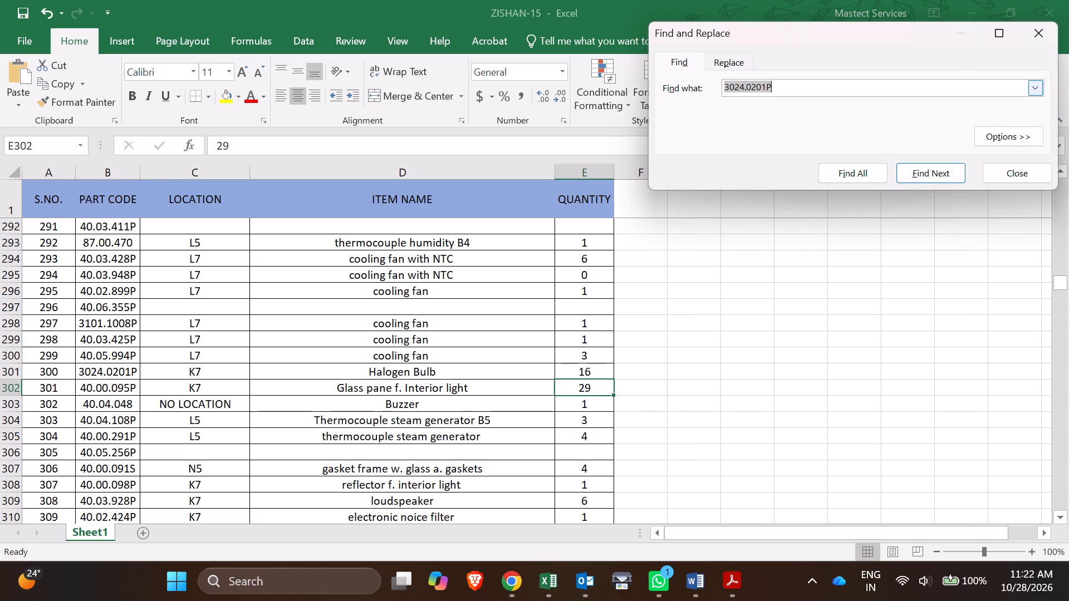
key("BackSpace")
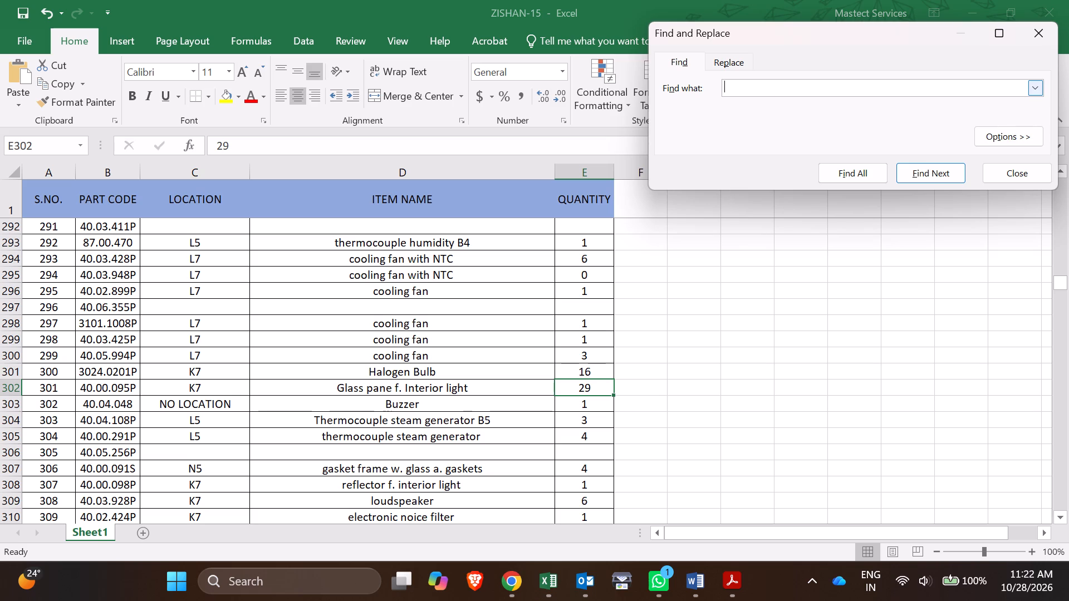
type("87.00.065")
key("Return")
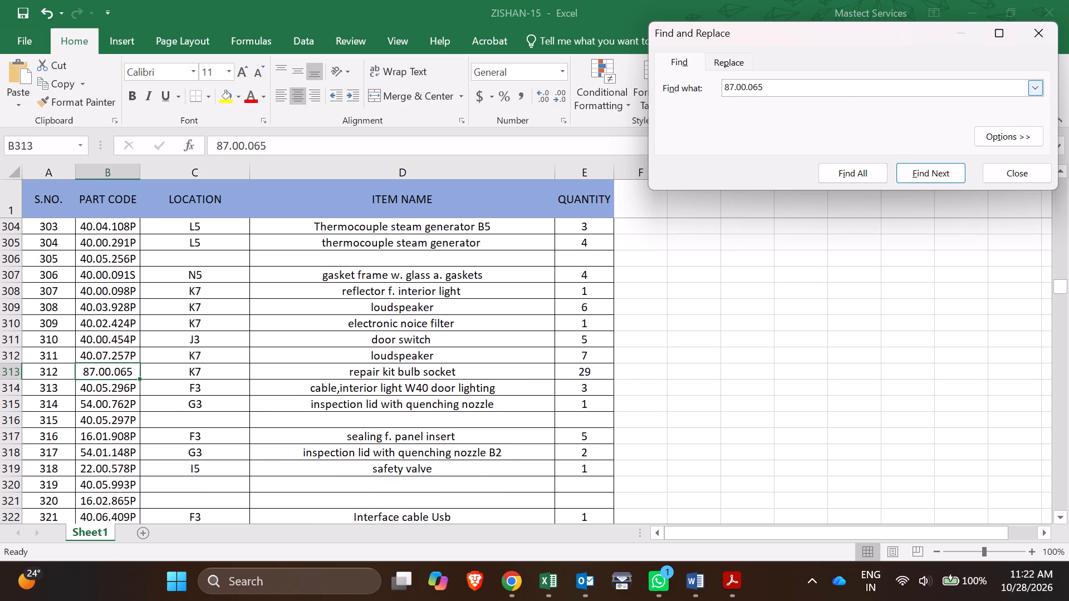
key("Return")
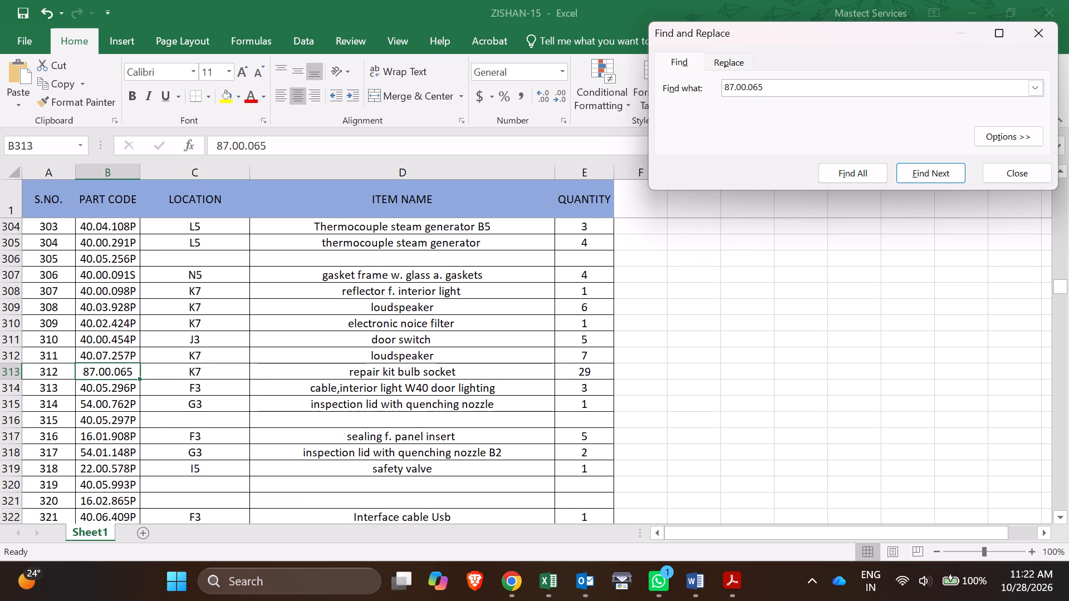
left_click(240, 371)
key("Right")
key("Right")
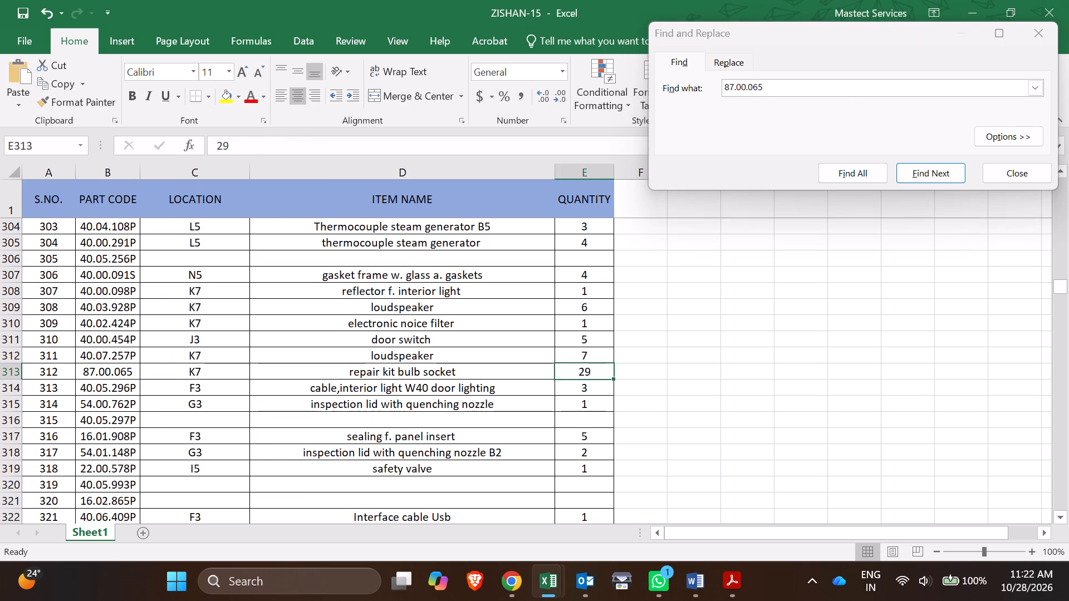
type("27")
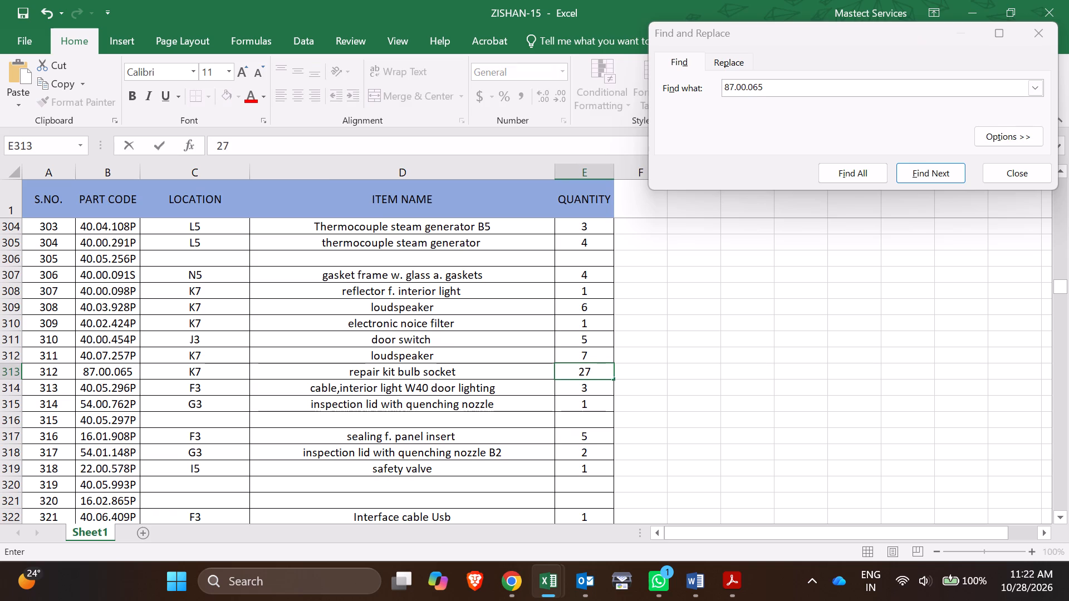
key("Return")
key("ctrl+s")
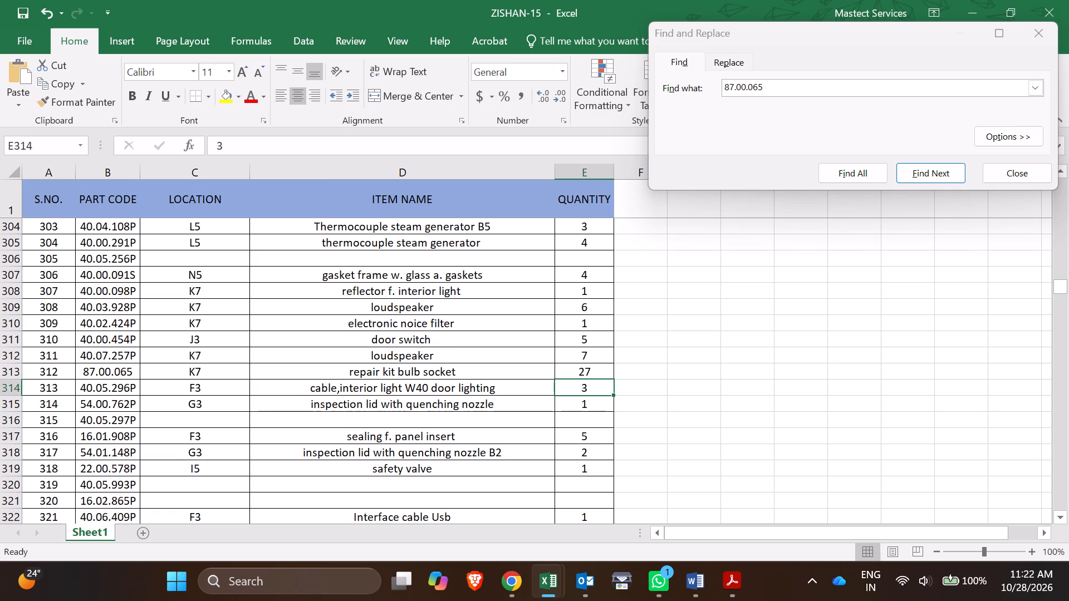
Find part code 20.00.399P, set its Door gasket quantity to 36, and save the workbook.
double_click(784, 91)
key("BackSpace")
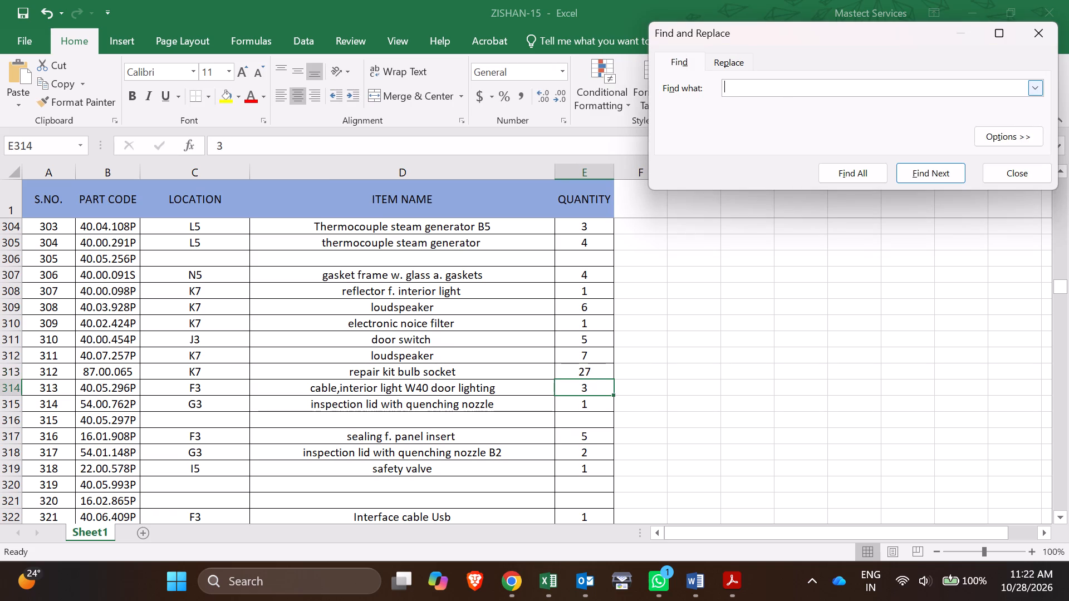
type("20.03")
key("BackSpace")
key("0")
key("period")
key("3")
type("99")
key("shift+p")
key("Return")
key("Return")
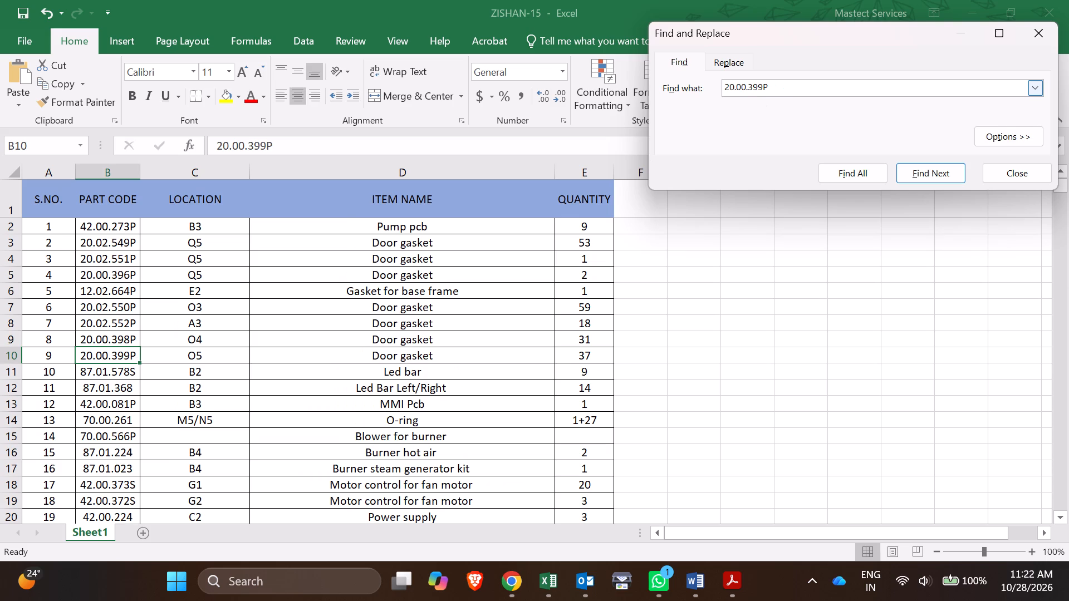
left_click(187, 358)
key("Right")
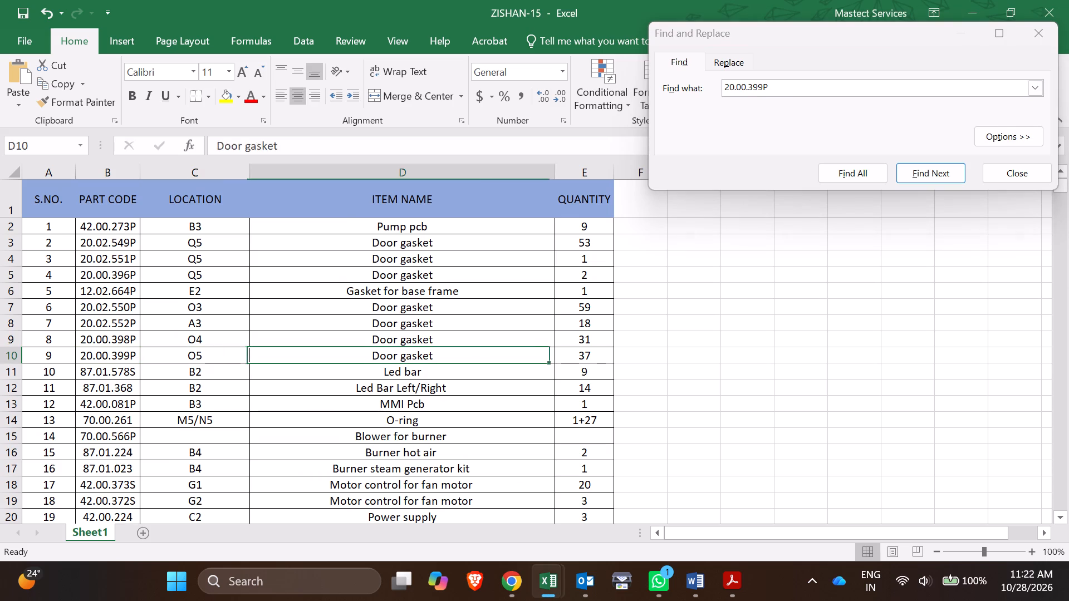
key("Right")
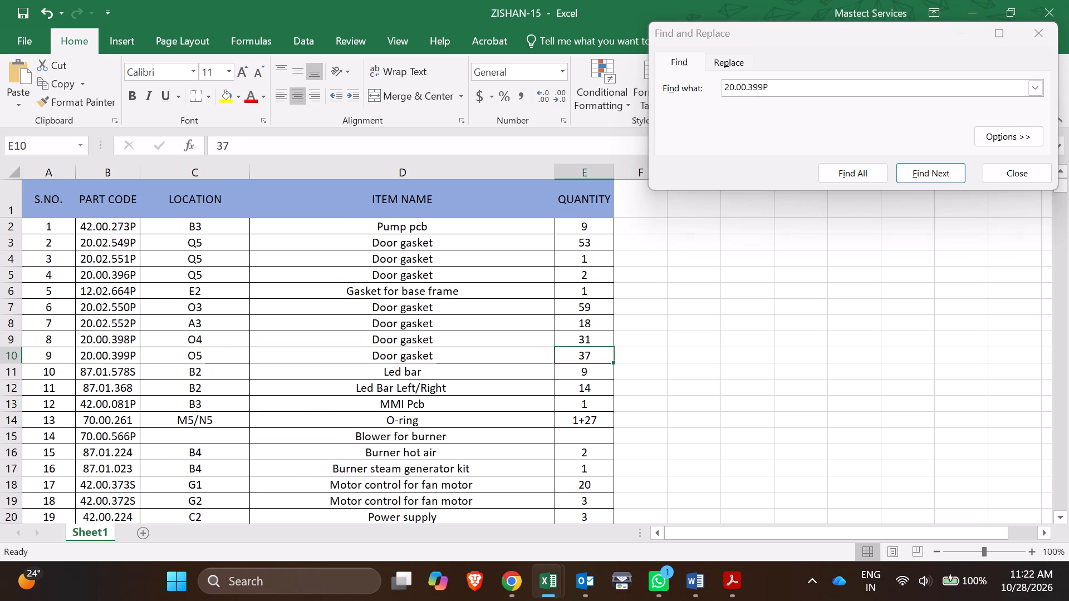
key("3")
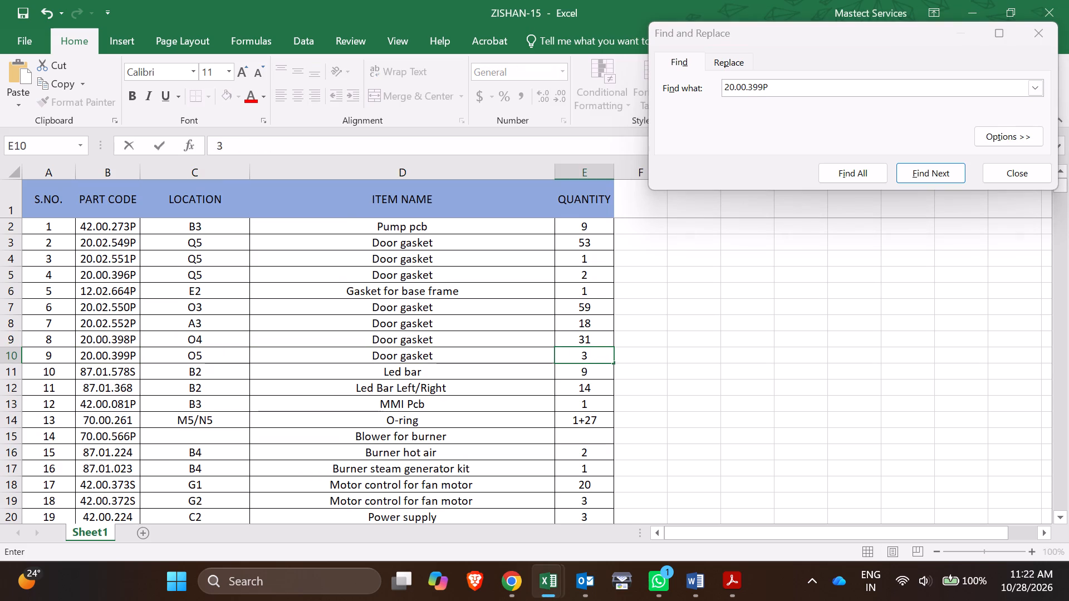
key("6")
key("Return")
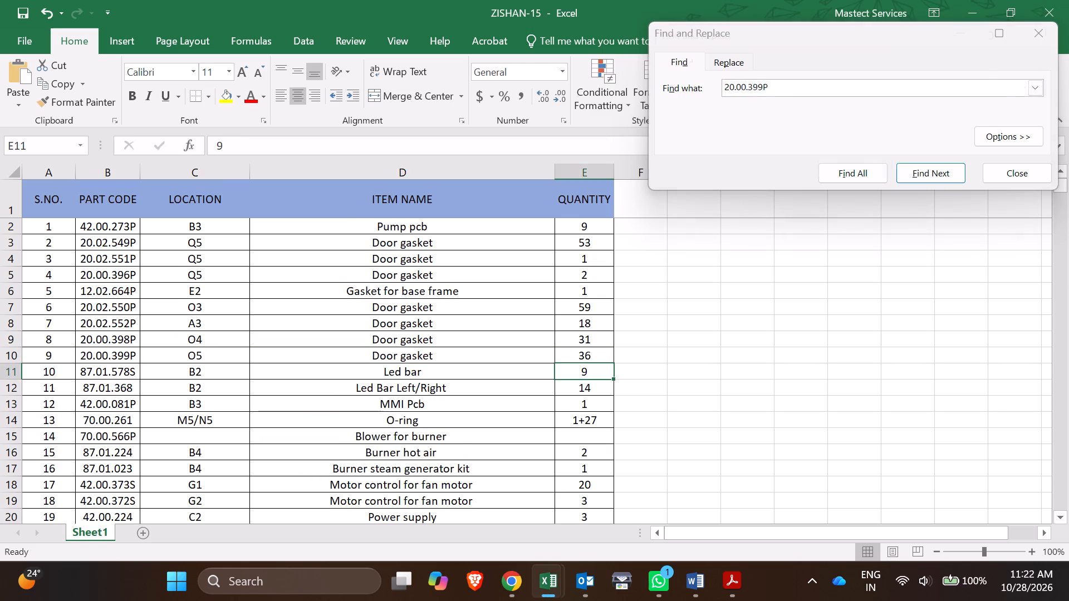
key("ctrl+s")
Find part code 40.03.386P, set its Cover inlet filter quantity to 3, and save the workbook.
double_click(793, 85)
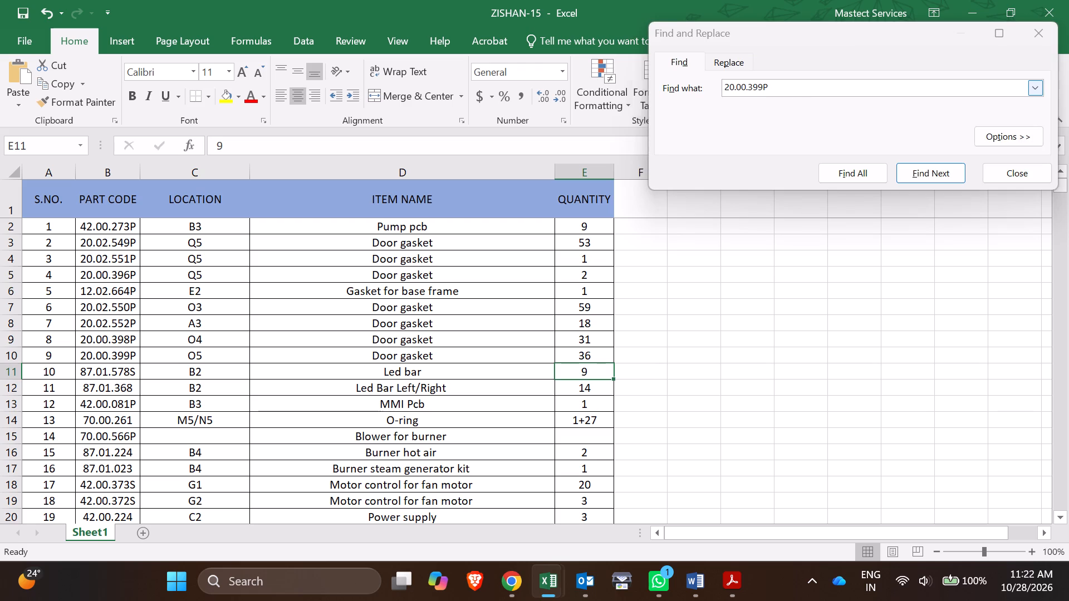
key("BackSpace")
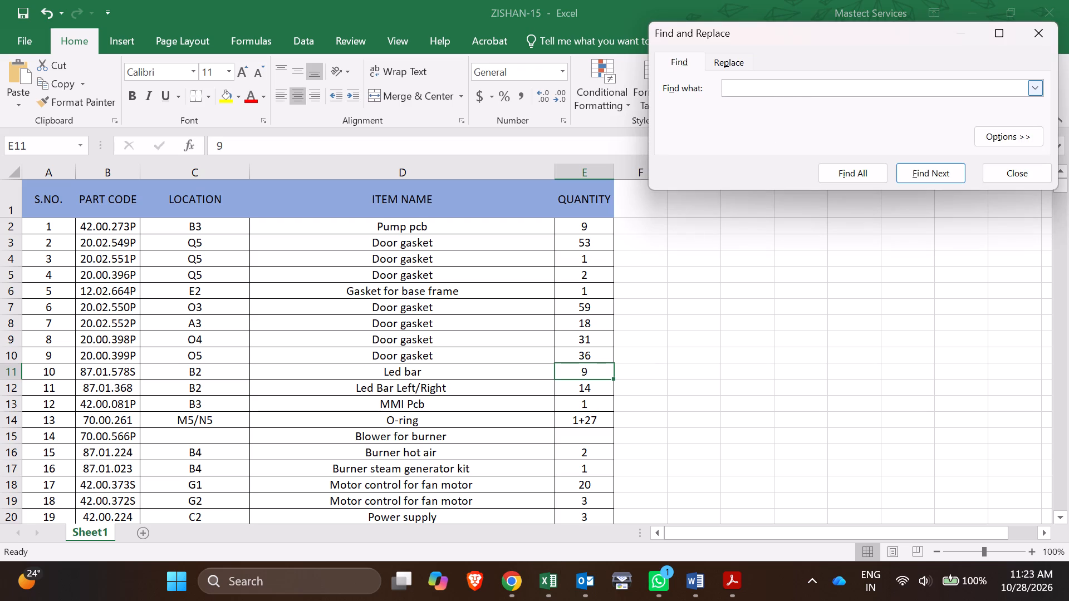
type("40.0")
type("3.")
type("386")
key("shift+p")
key("Return")
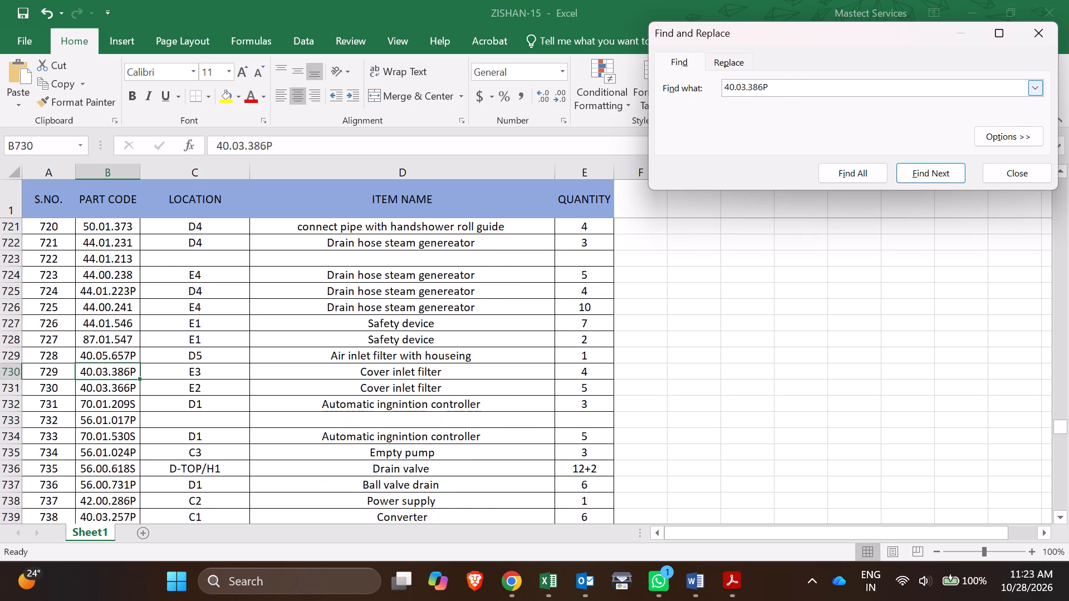
key("Return")
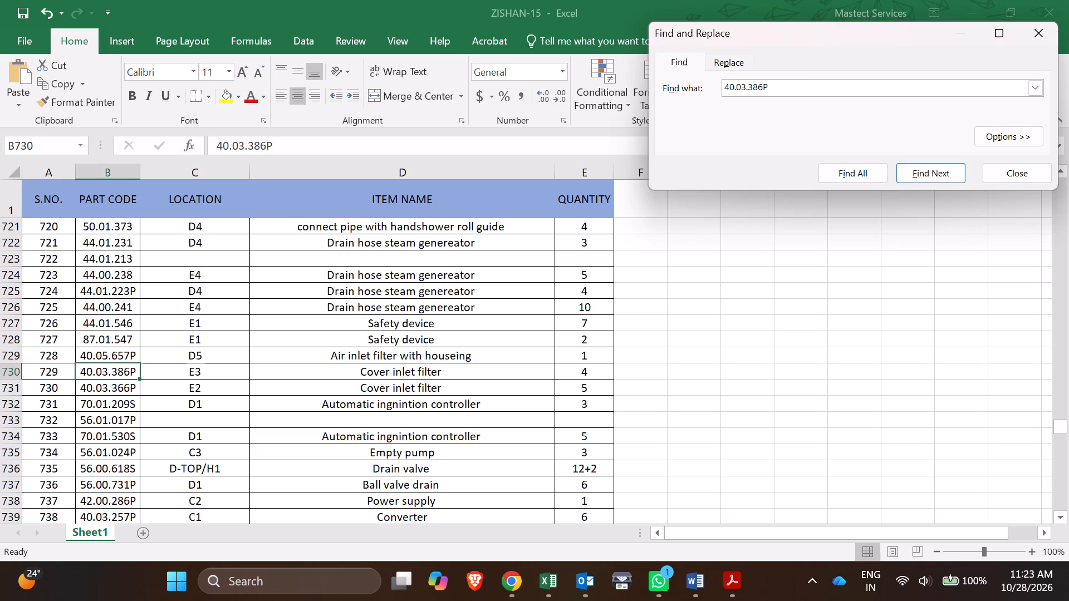
left_click(194, 373)
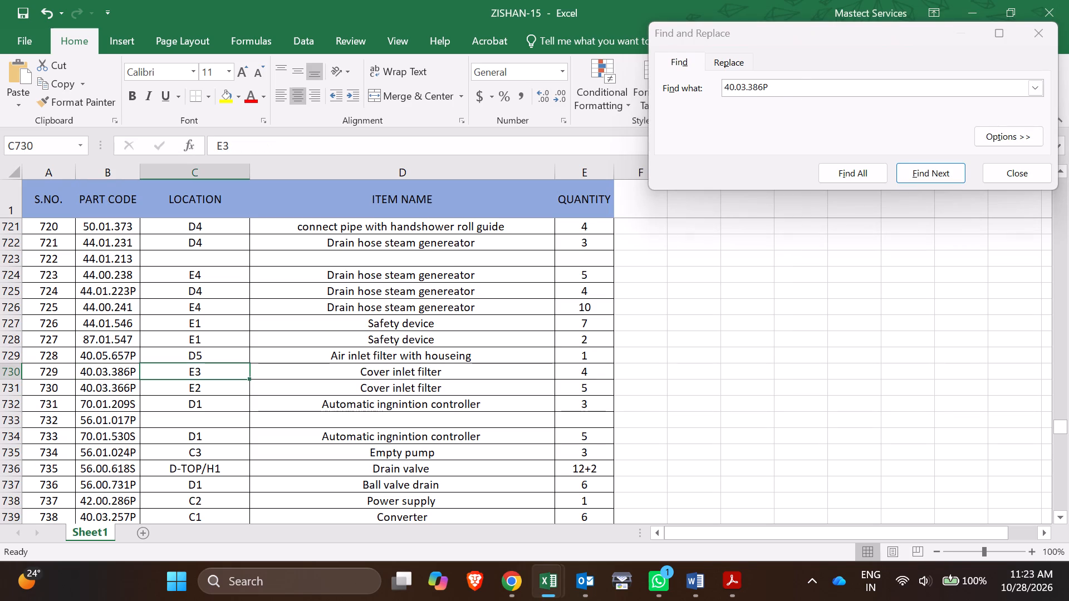
key("Right")
key("Right")
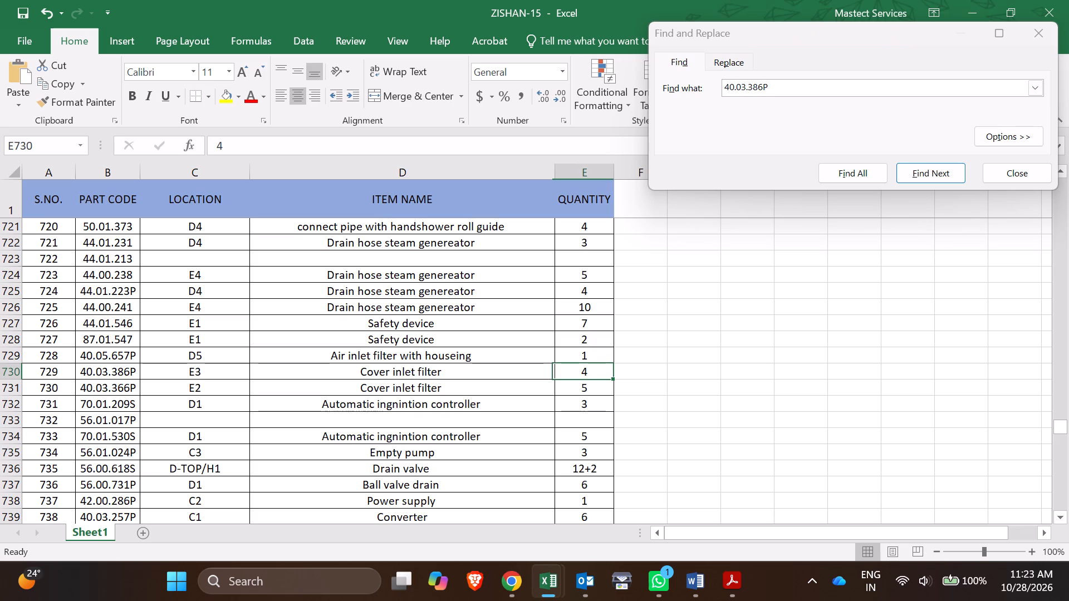
key("3")
key("Return")
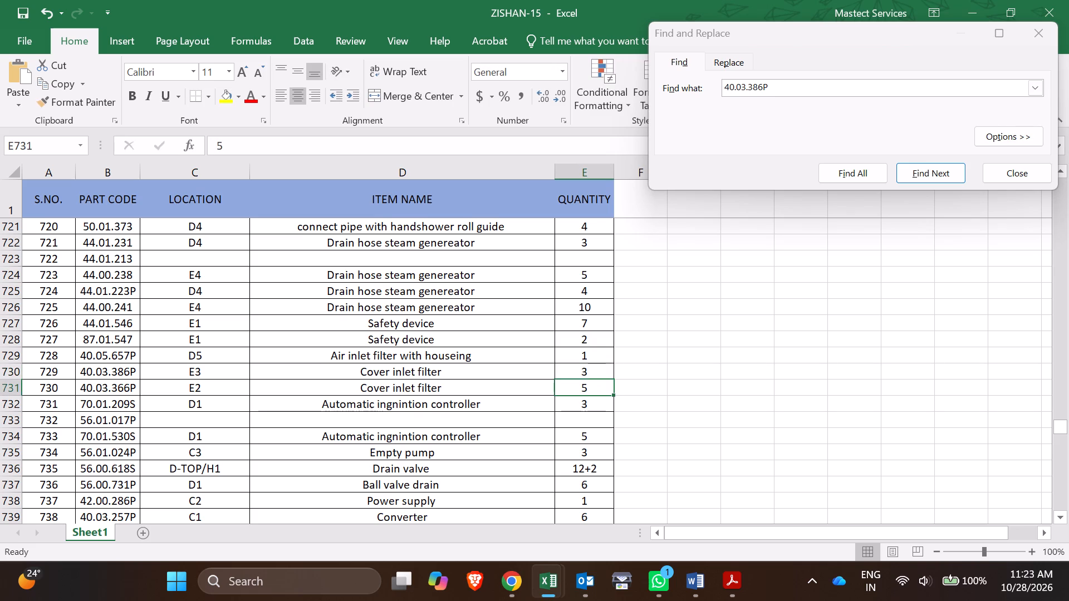
key("ctrl+s")
key("ctrl+s")
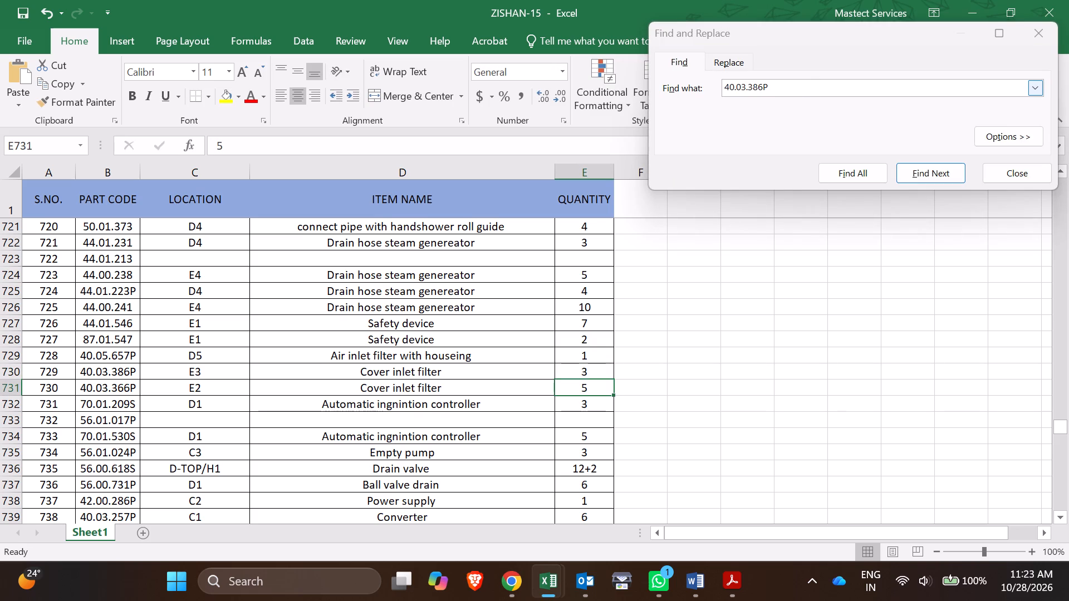
Find part code 40.02.684P, set its Air Inlet Filter quantity to 55, and save the workbook.
double_click(807, 88)
key("BackSpace")
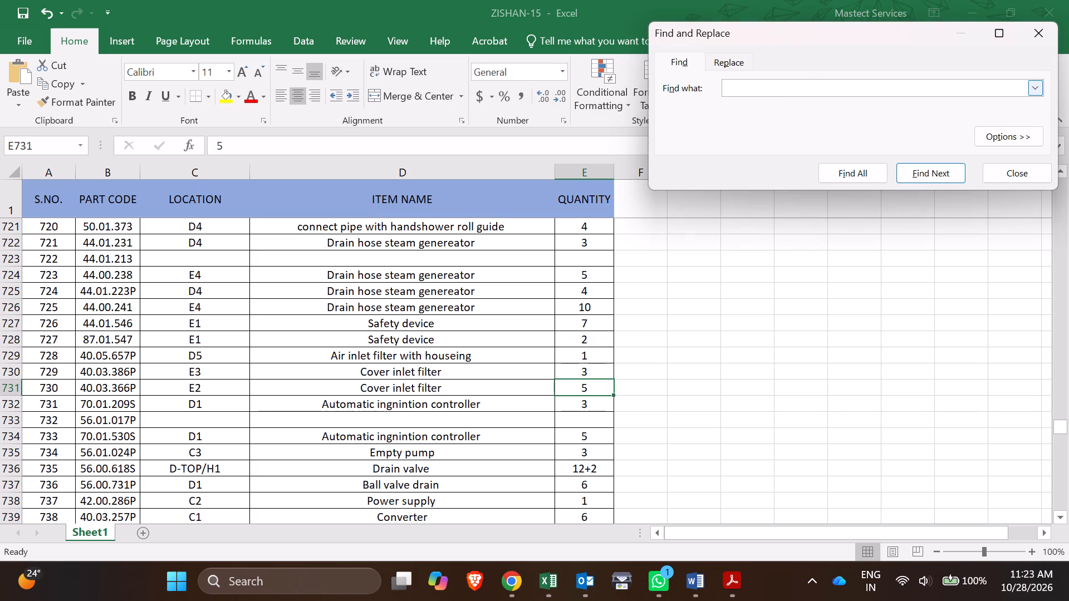
type("40.02")
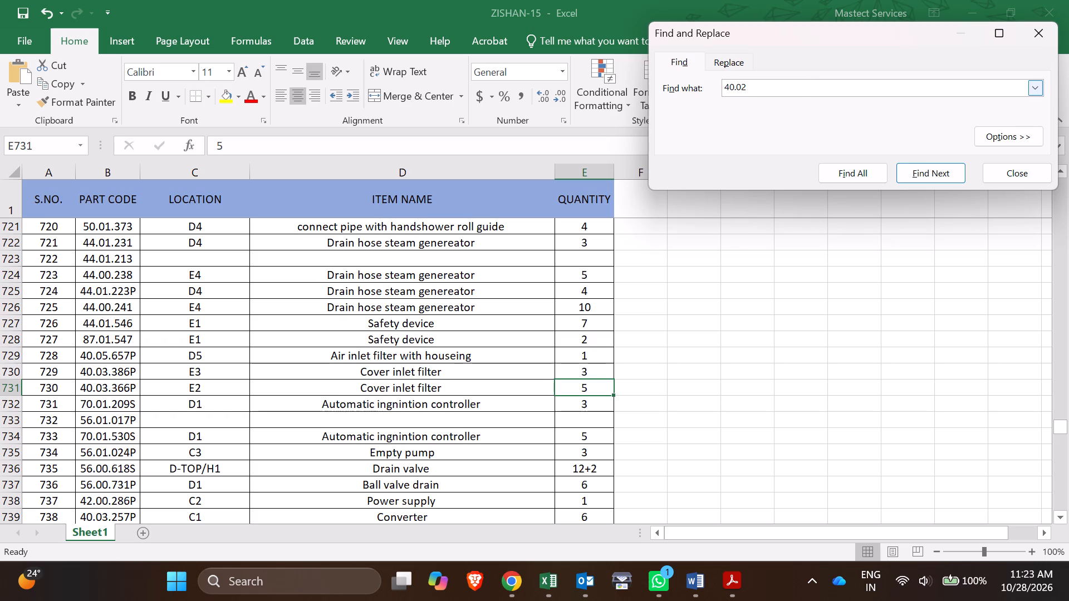
key("period")
type("684")
key("shift+p")
key("Return")
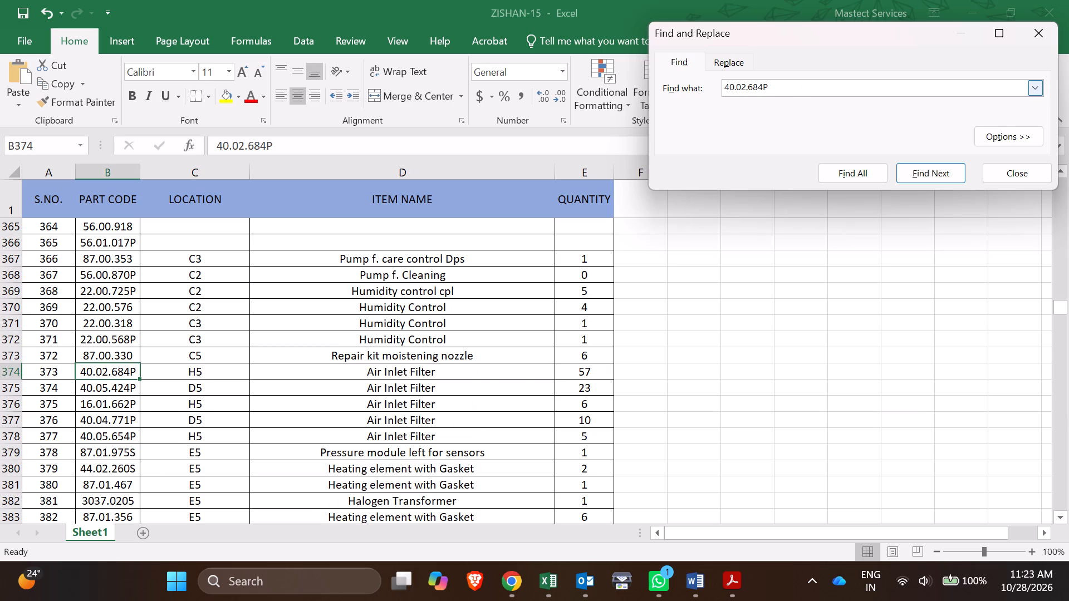
key("Return")
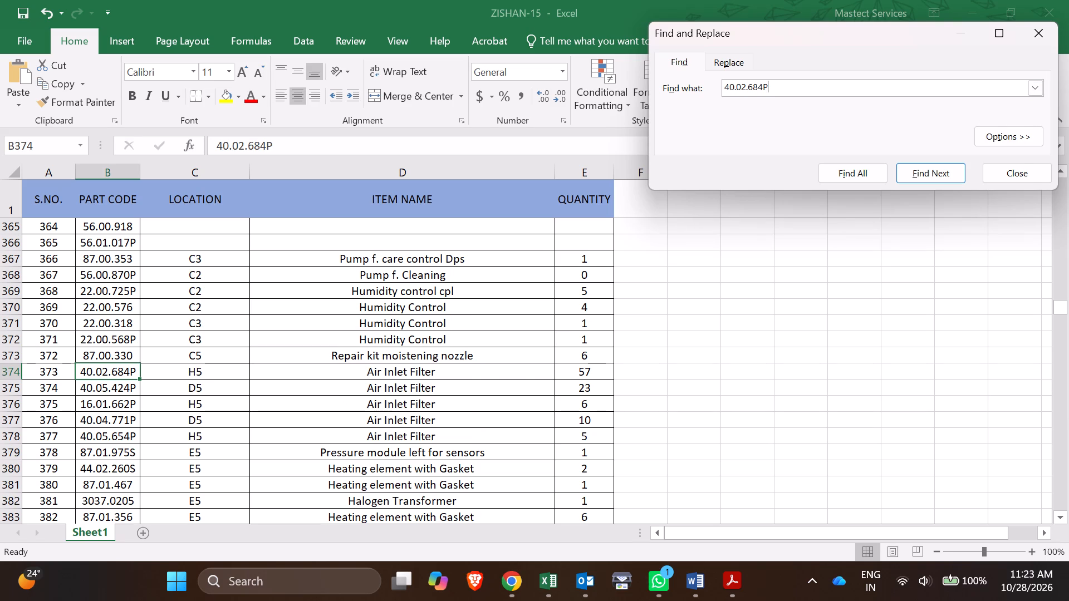
left_click(188, 372)
key("Right")
key("Right")
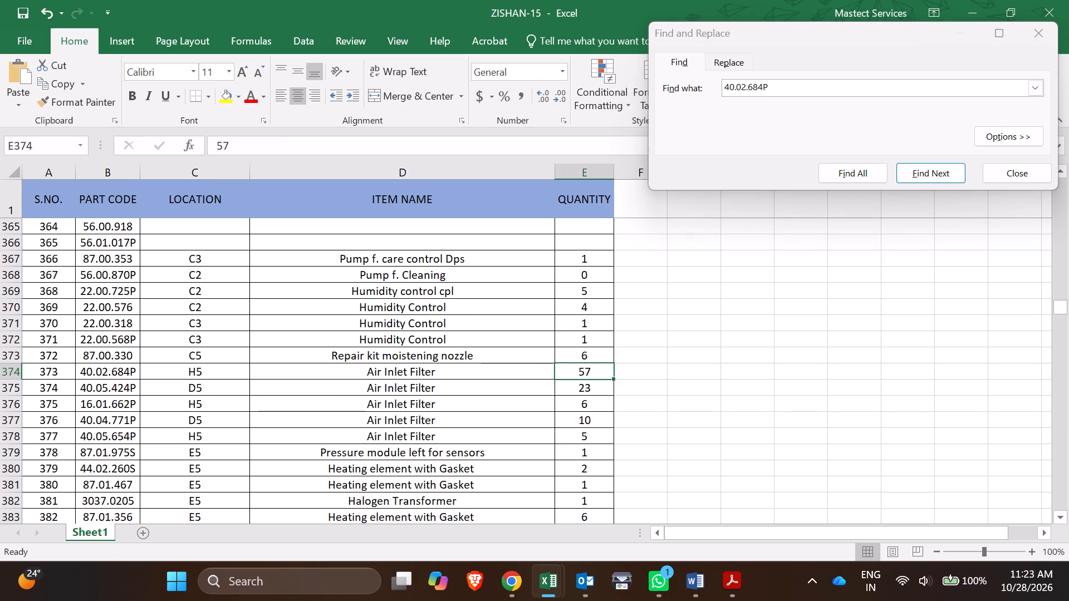
type("55")
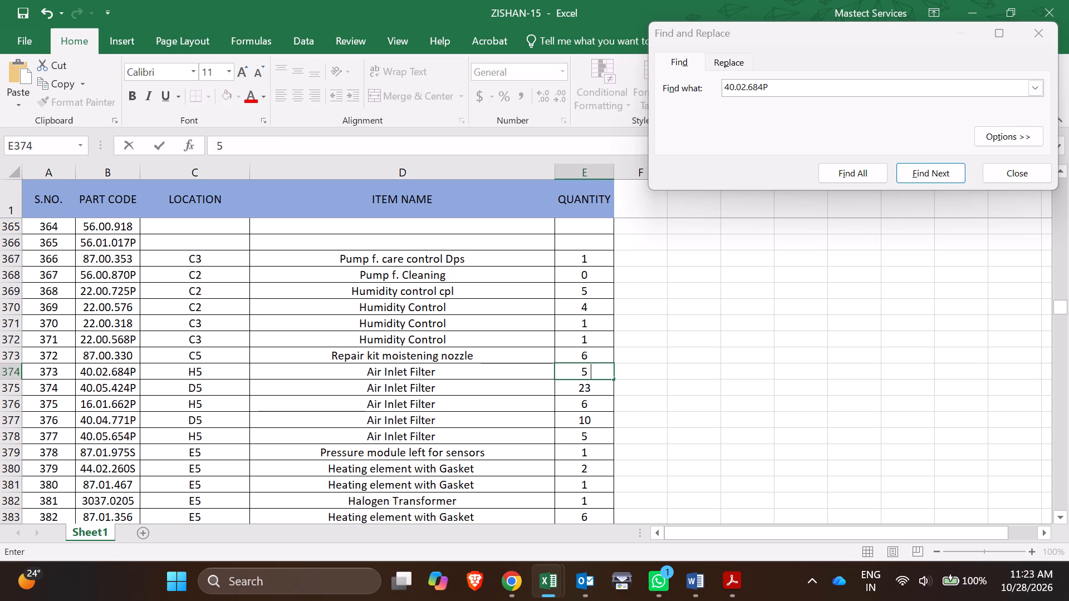
key("Return")
key("ctrl+s")
key("ctrl+s")
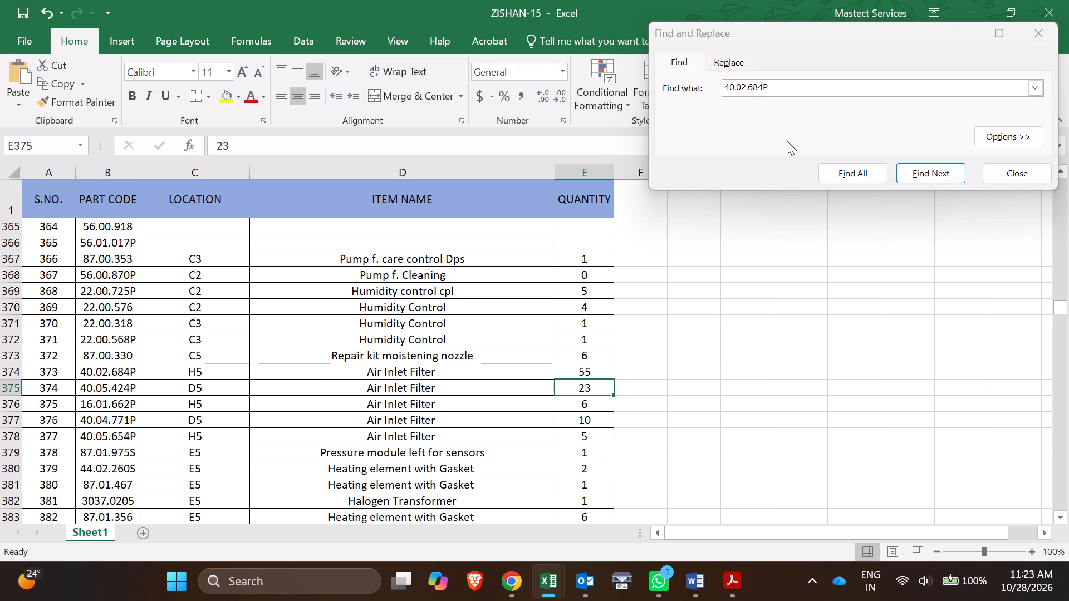
Find part code 87.01.934S, set its Castor set quantity to 4, and save the workbook.
double_click(793, 93)
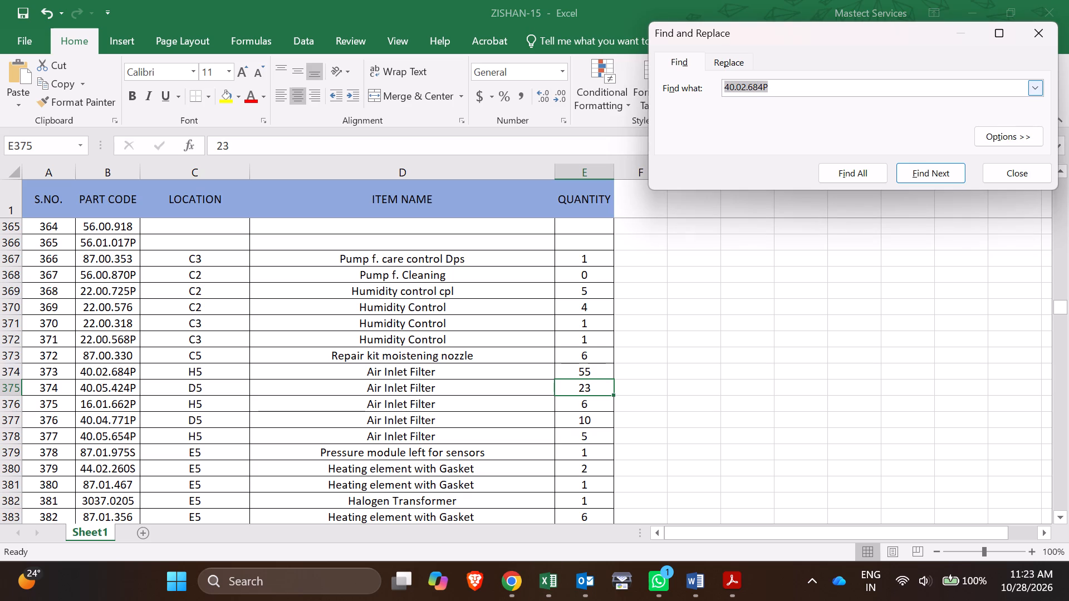
key("BackSpace")
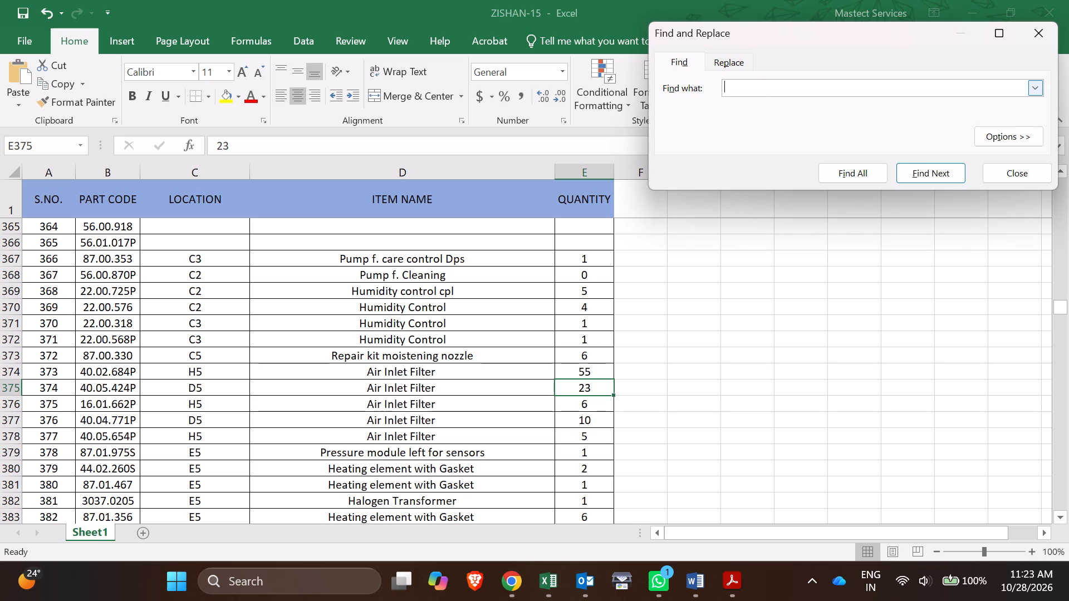
type("87.")
type("01")
key("period")
key("9")
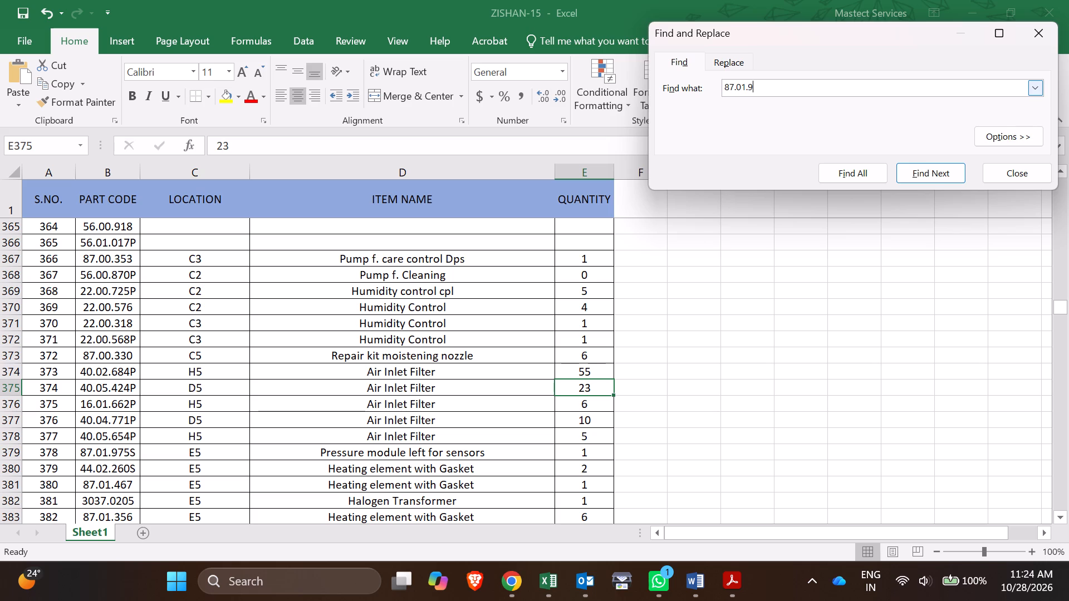
type("34S")
key("Return")
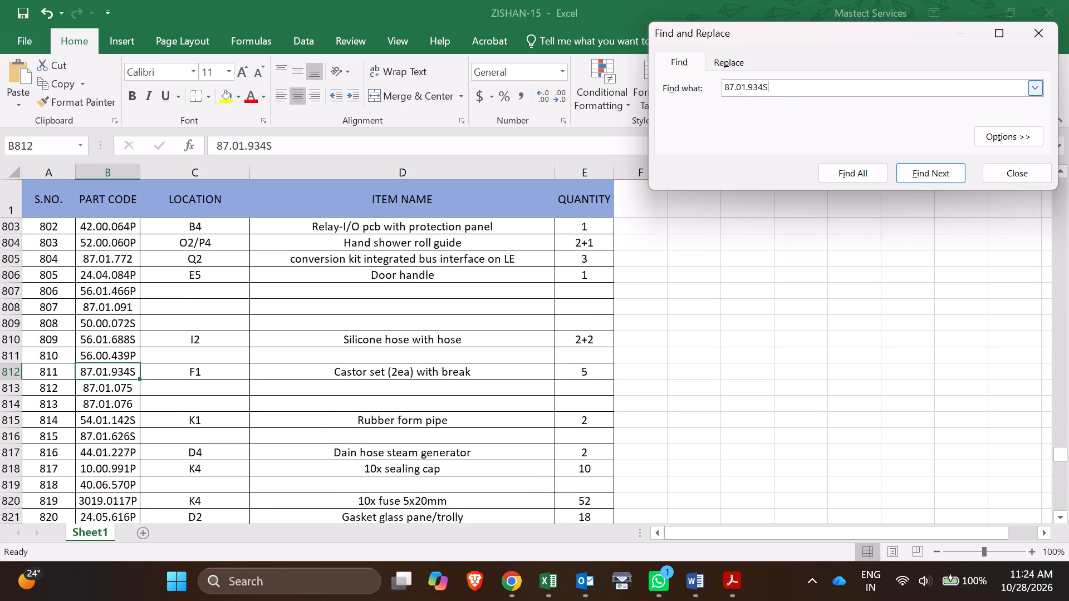
key("Return")
key("Return")
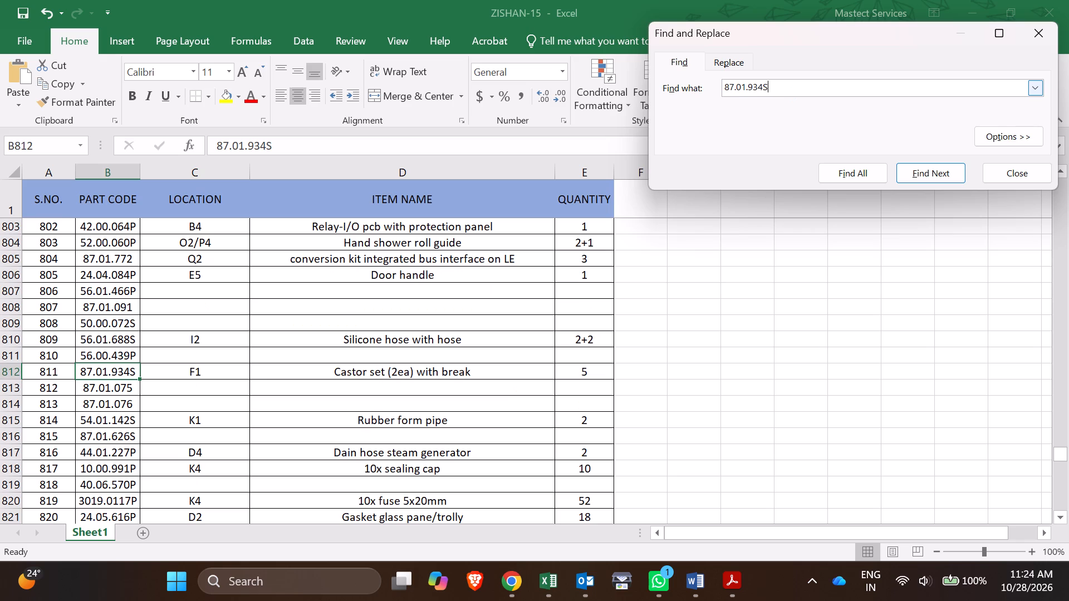
left_click(574, 371)
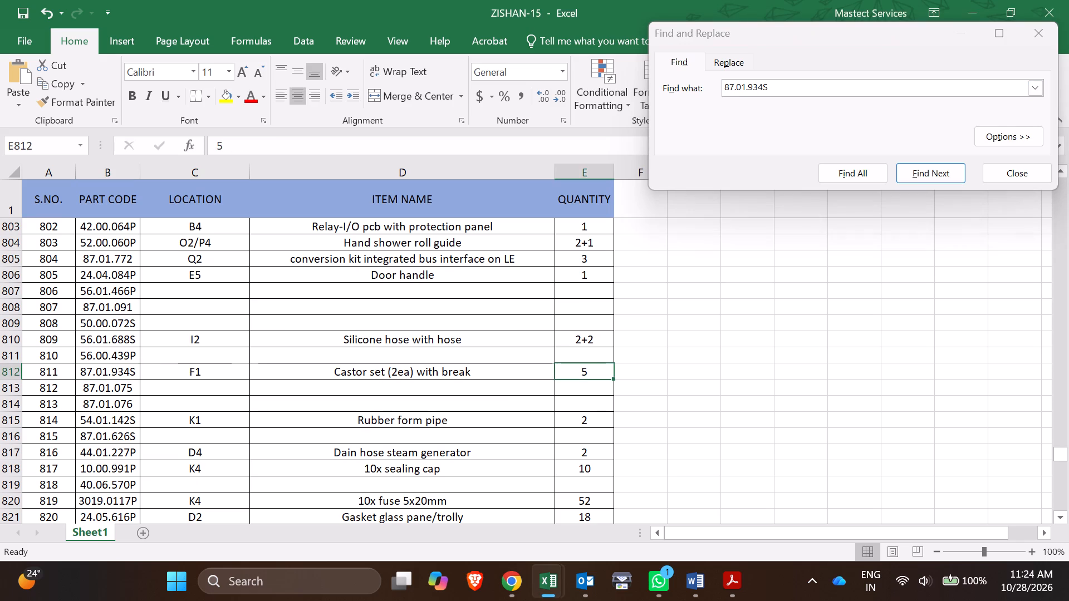
key("4")
key("Return")
key("ctrl+s")
key("ctrl+s")
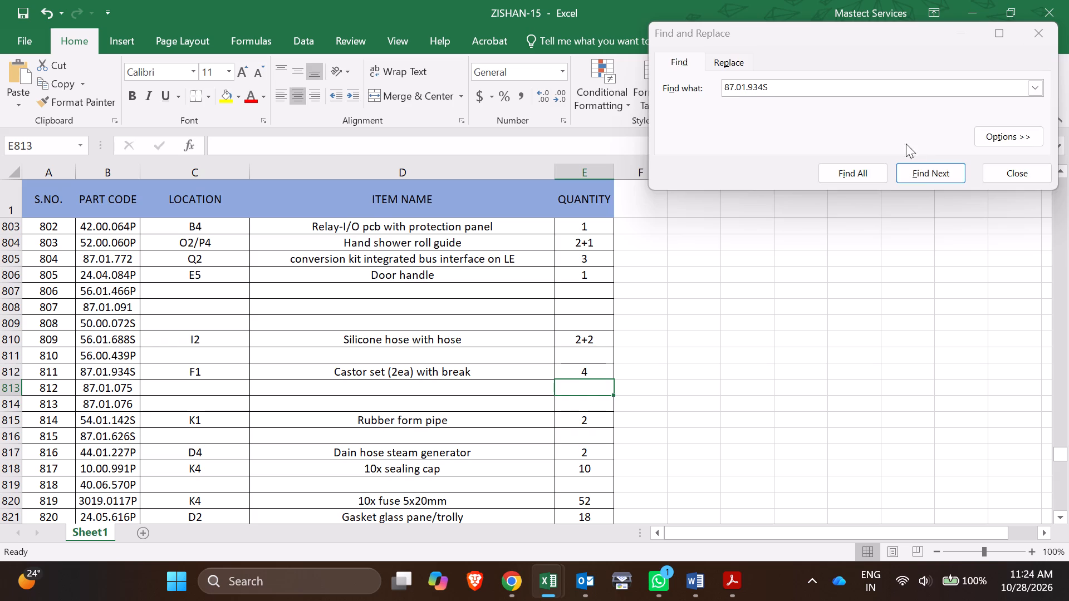
Find part code 3024.0201P, set its Halogen Bulb quantity to 12, and save the workbook.
double_click(871, 86)
key("BackSpace")
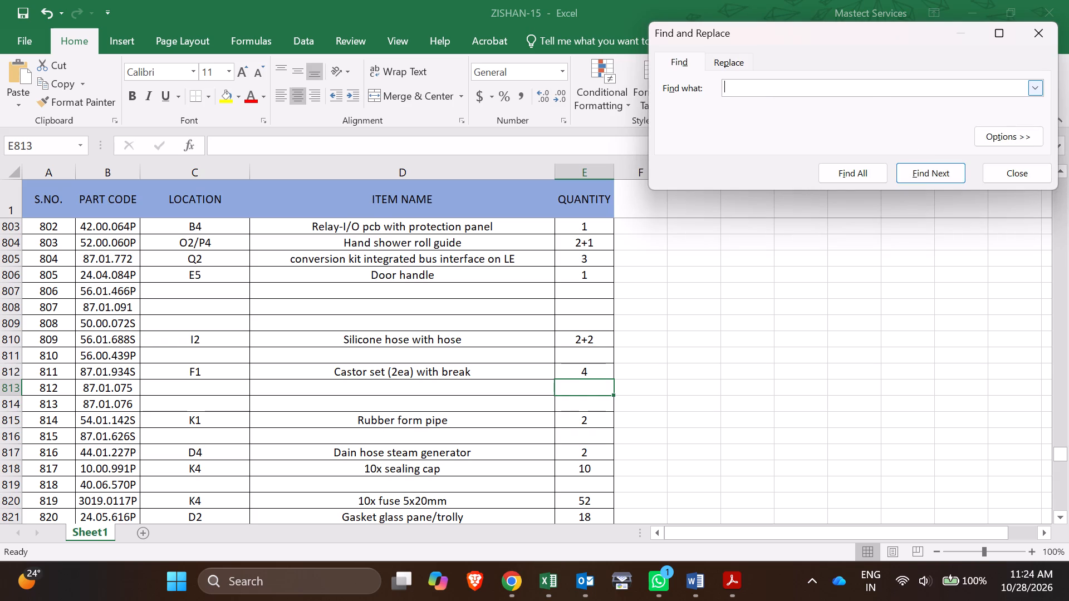
type("3024")
key("period")
type("0201")
key("shift+p")
key("Return")
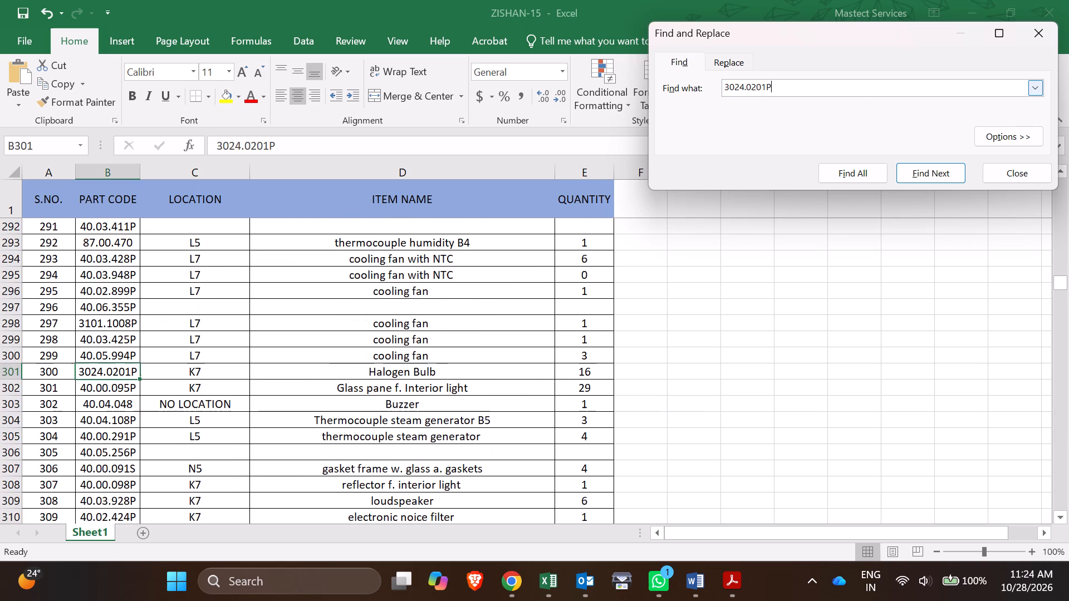
key("Return")
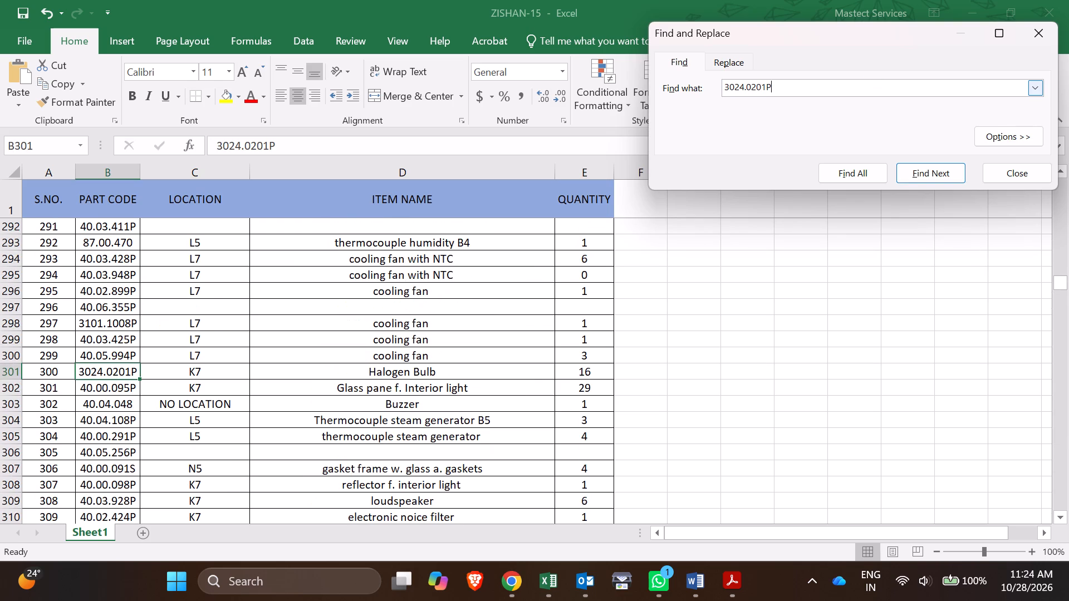
left_click(185, 374)
key("Right")
key("Right")
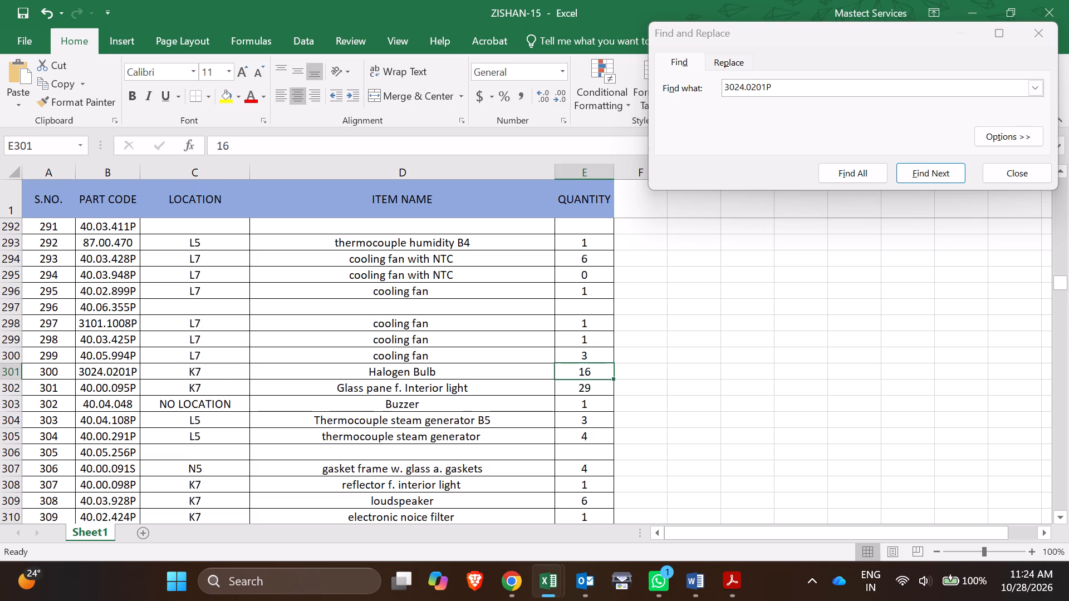
type("12")
key("Return")
key("ctrl+s")
key("ctrl+s")
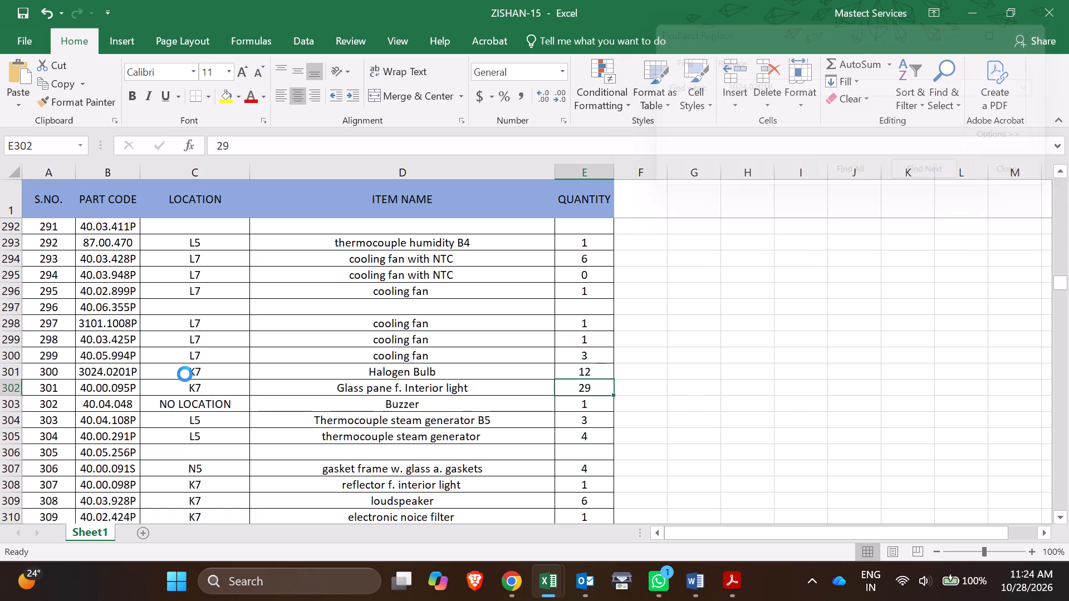
Find part code 87.00.065, set its repair kit bulb socket quantity to 25, and save the workbook.
double_click(792, 87)
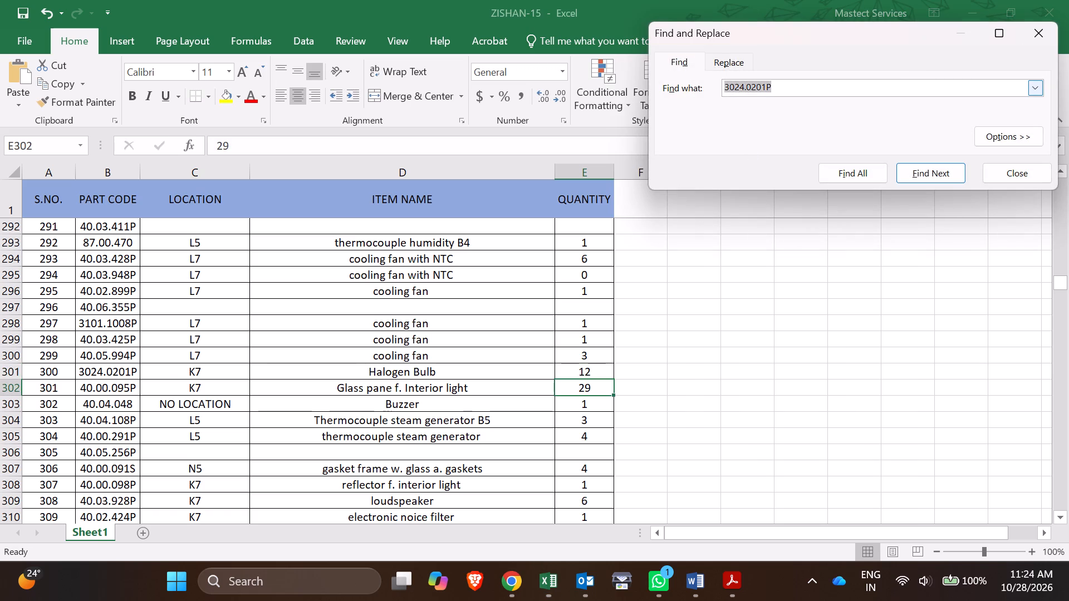
key("BackSpace")
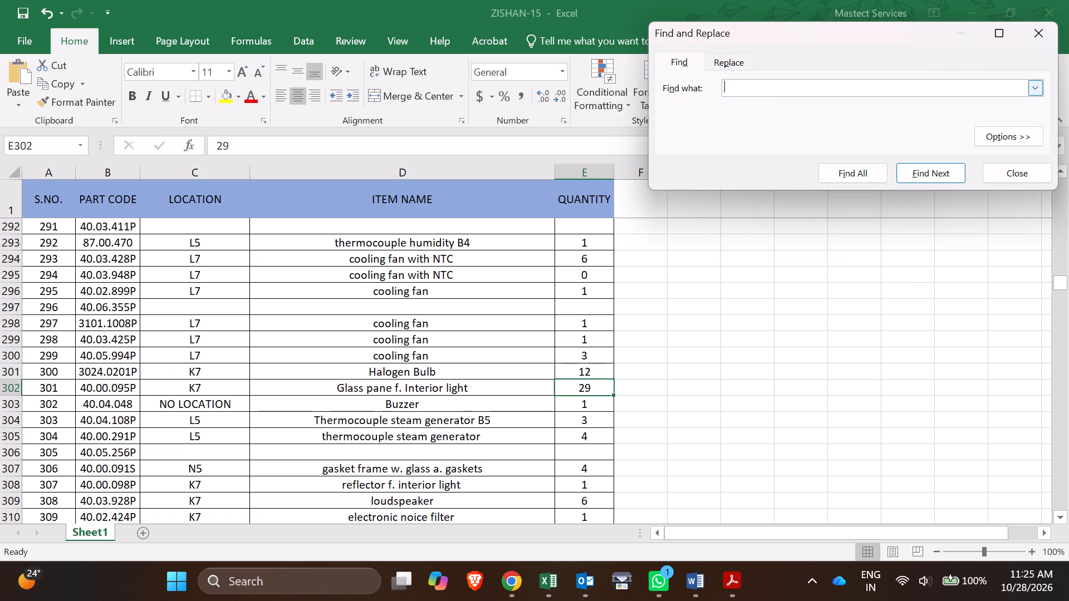
type("87.00")
type(".065")
key("Return")
key("Return")
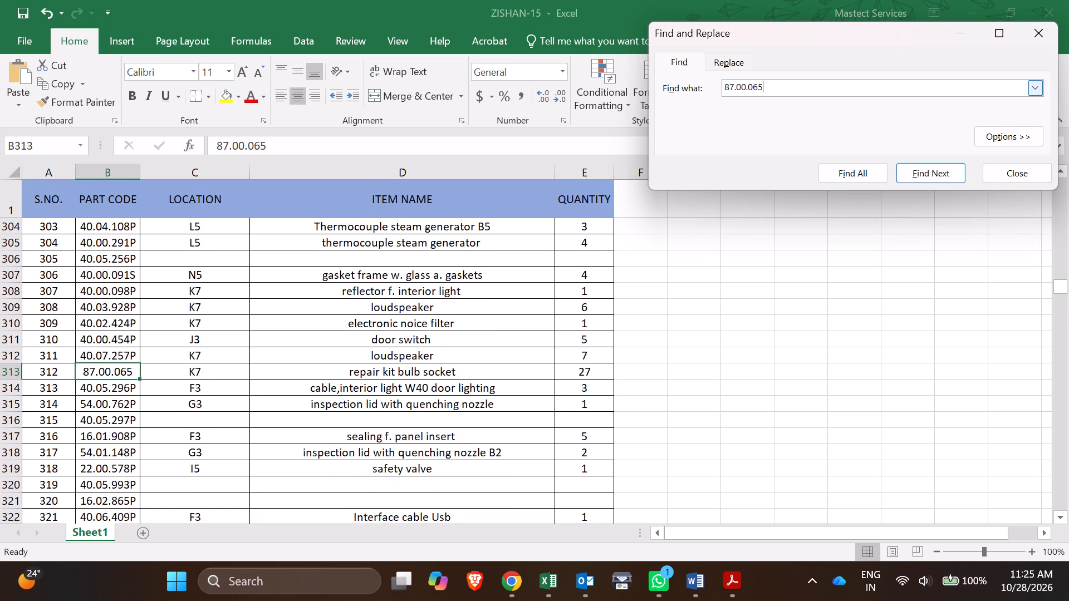
left_click(186, 373)
key("Right")
key("Right")
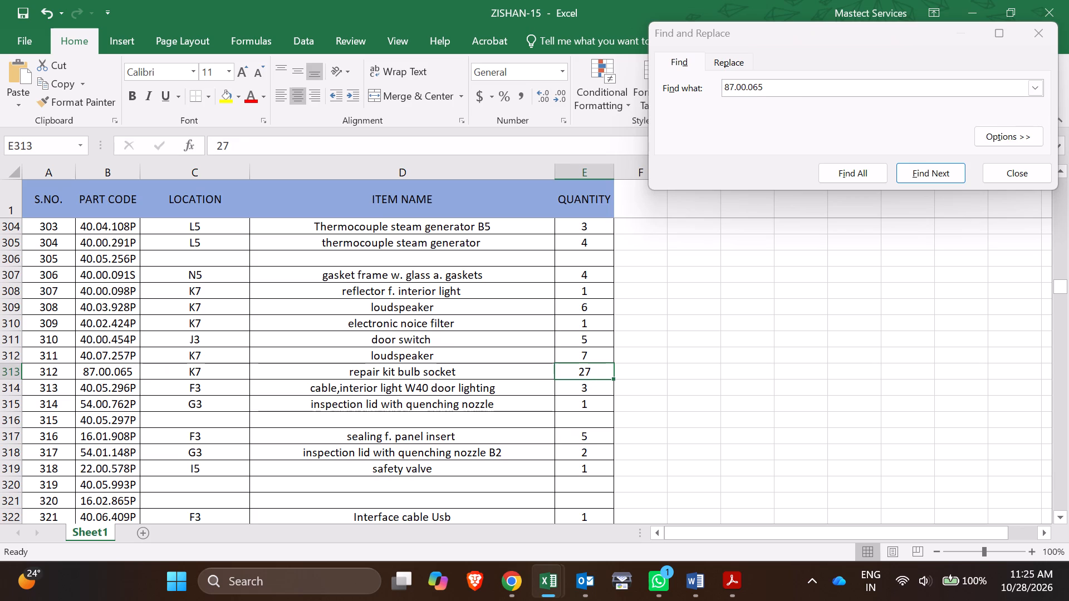
type("25")
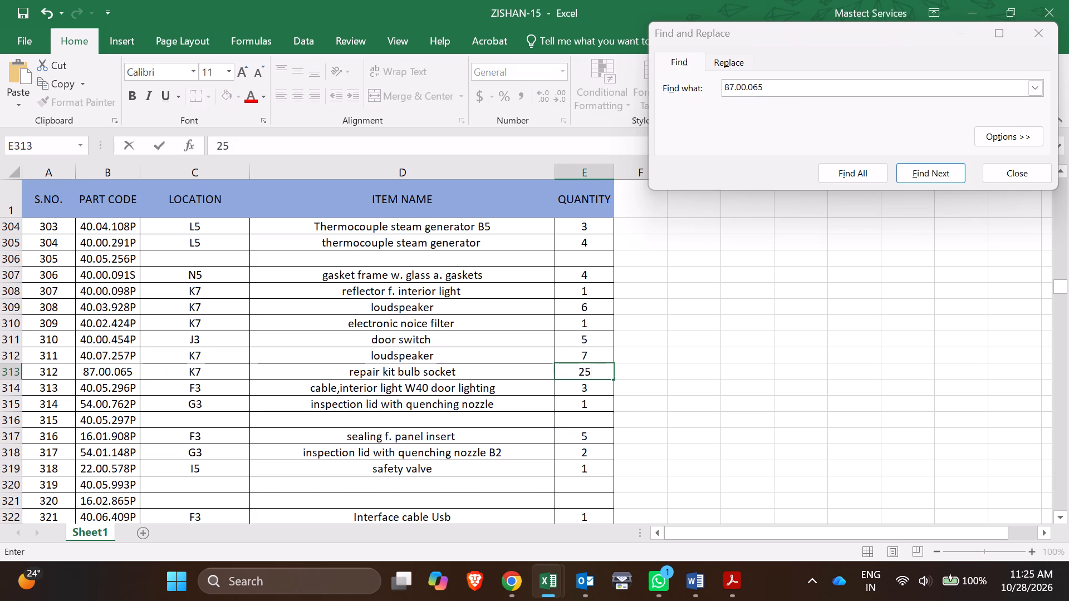
key("Return")
key("ctrl+s")
key("ctrl+s")
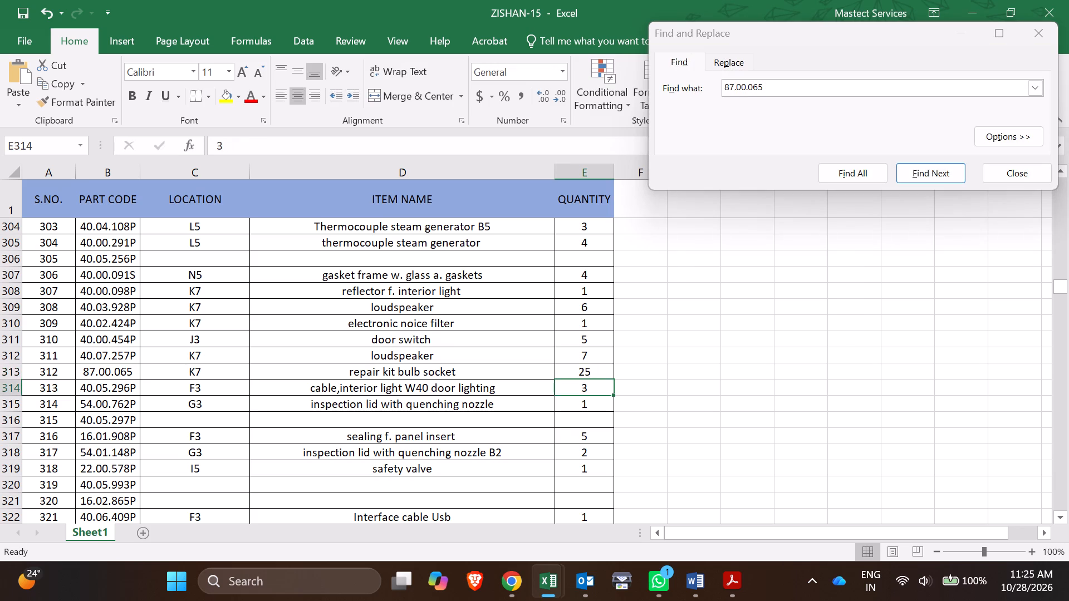
Find part code 40.02.684P, set its Air Inlet Filter quantity to 51, and save the workbook.
double_click(773, 89)
key("BackSpace")
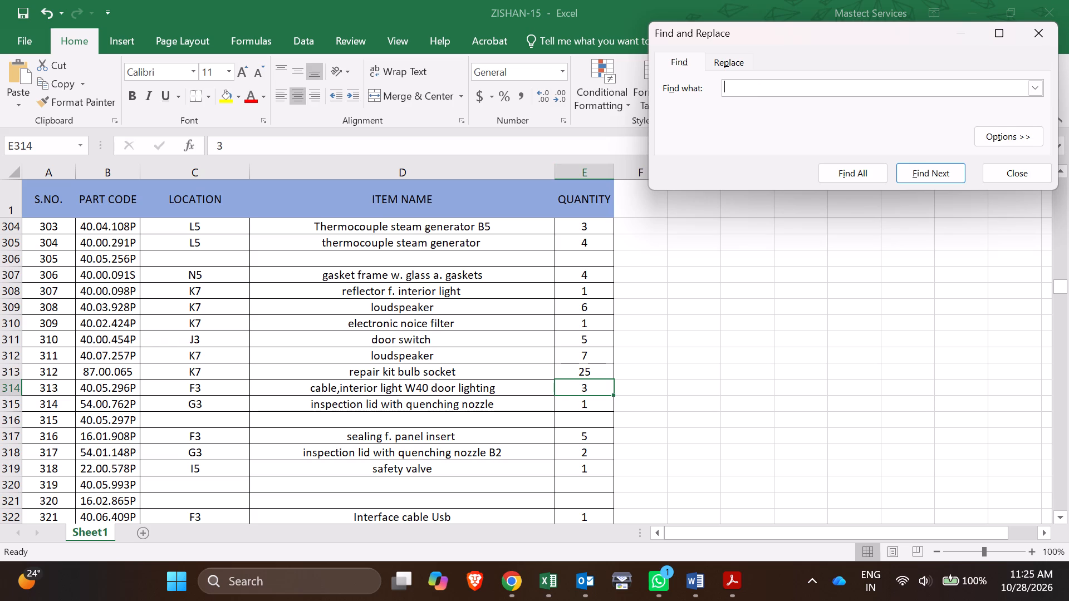
type("40.02")
key("period")
type("684")
key("shift+p")
key("Return")
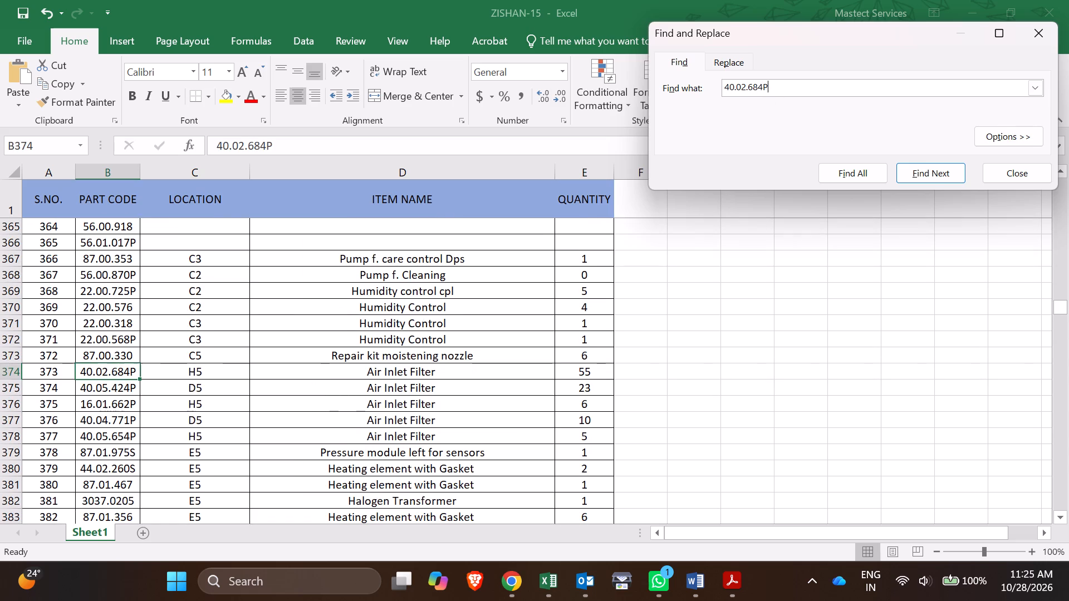
key("Return")
left_click(165, 370)
key("Right")
key("Right")
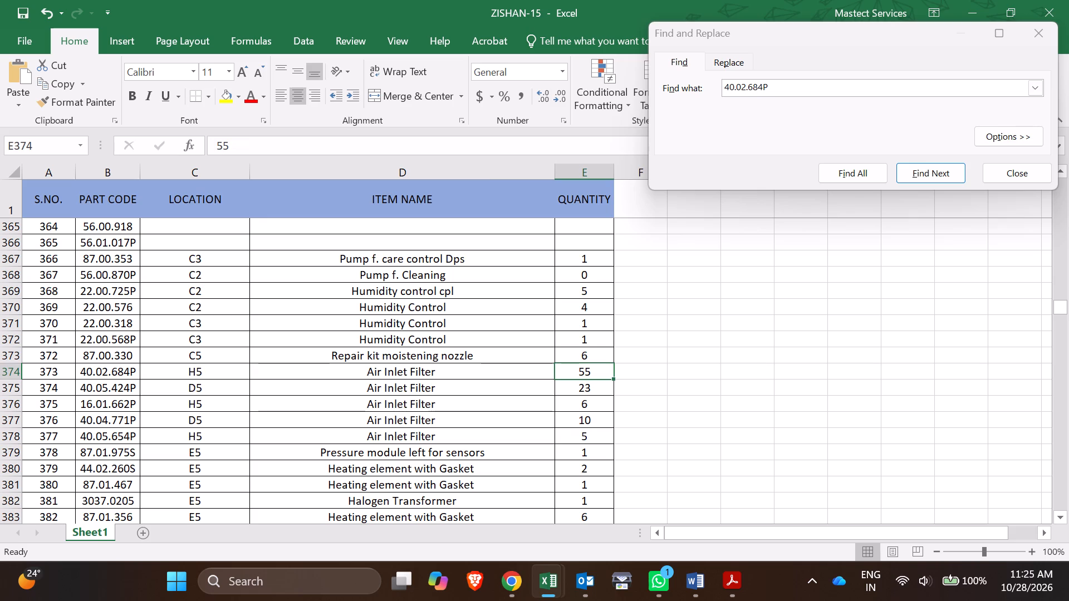
type("51")
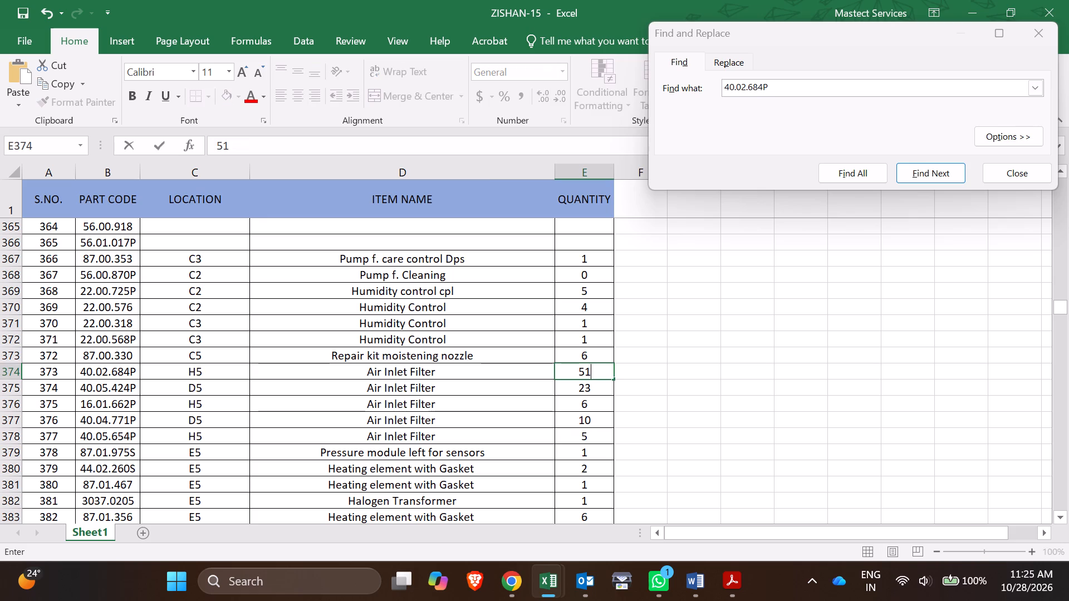
key("Return")
key("ctrl+s")
key("ctrl+s")
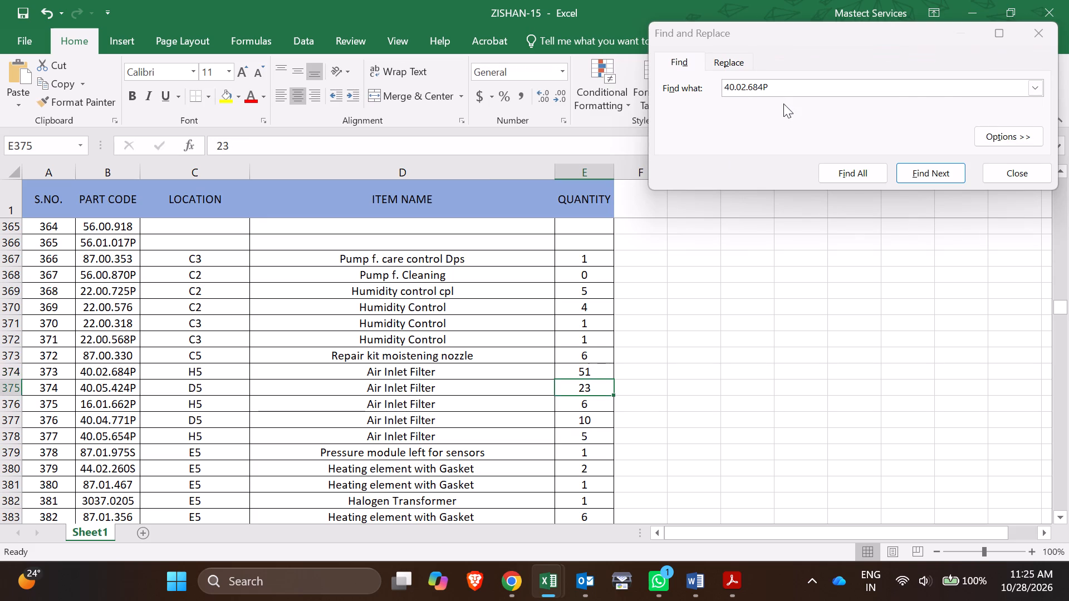
Find part code 10.00.109P and select the quantity cell of its Hex screw M5x23 row.
left_click(786, 90)
double_click(786, 90)
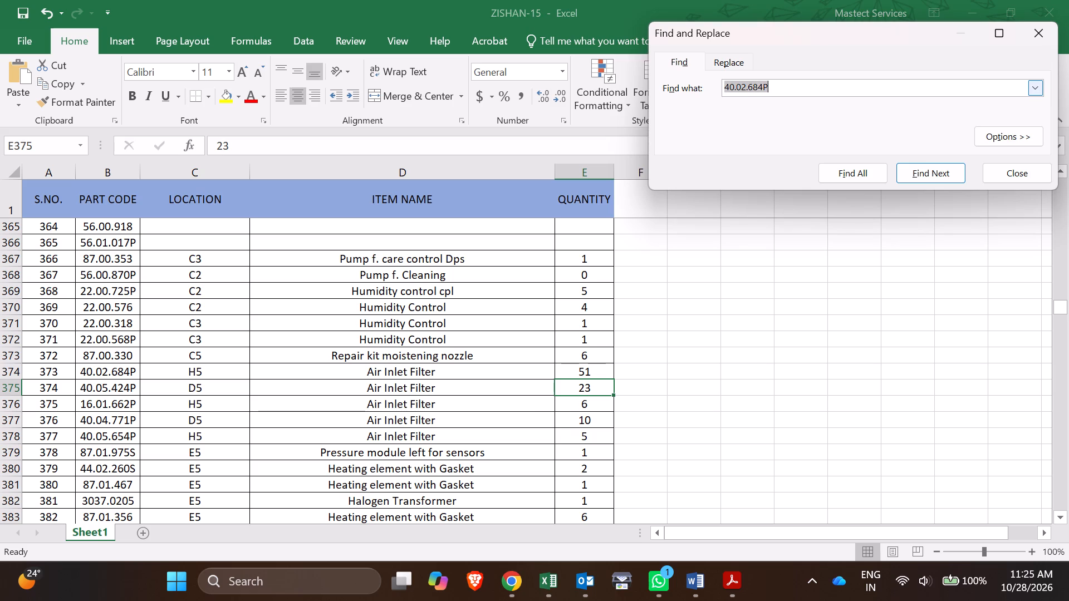
key("BackSpace")
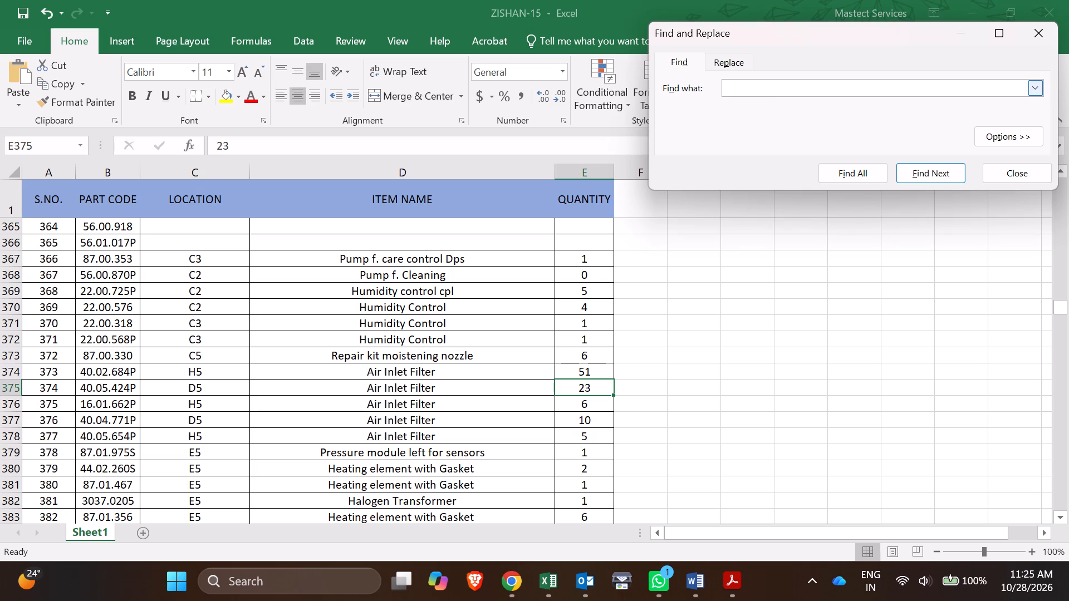
type("10.00.")
type("109")
key("shift+p")
key("Return")
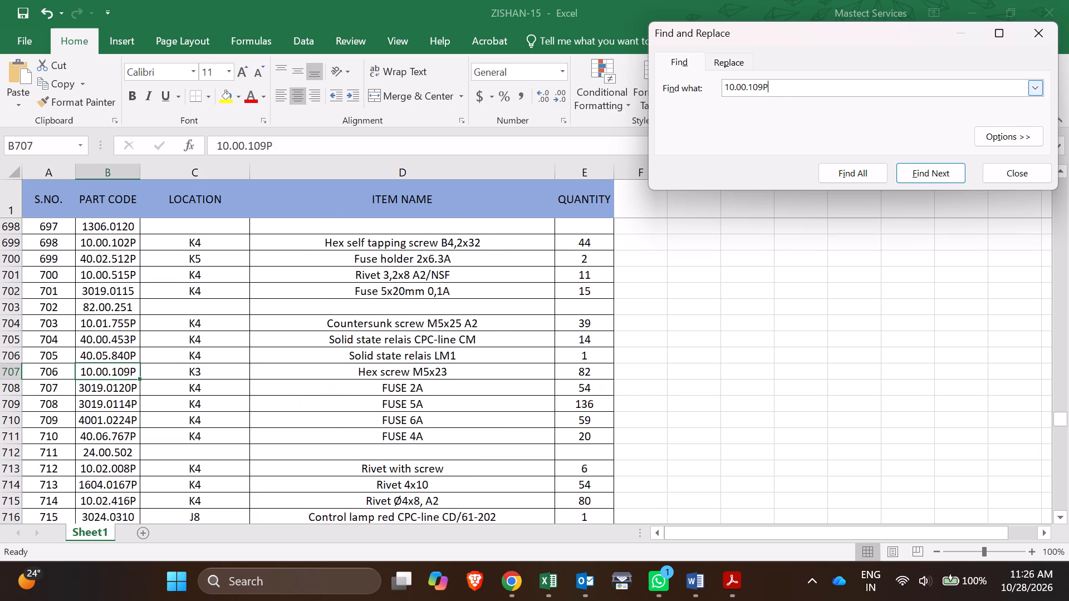
key("Return")
key("Return")
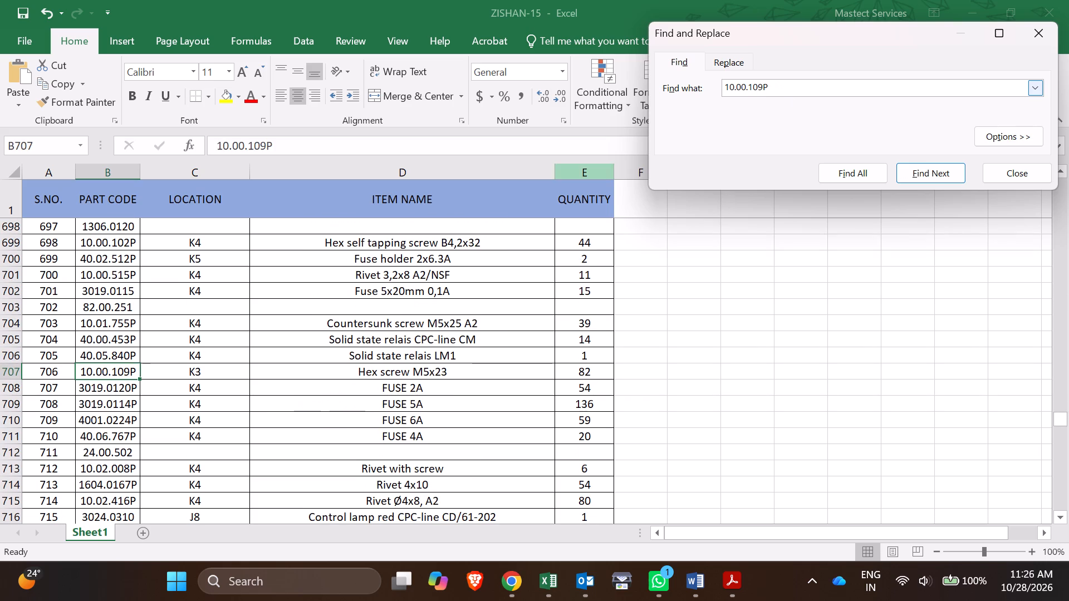
left_click(171, 369)
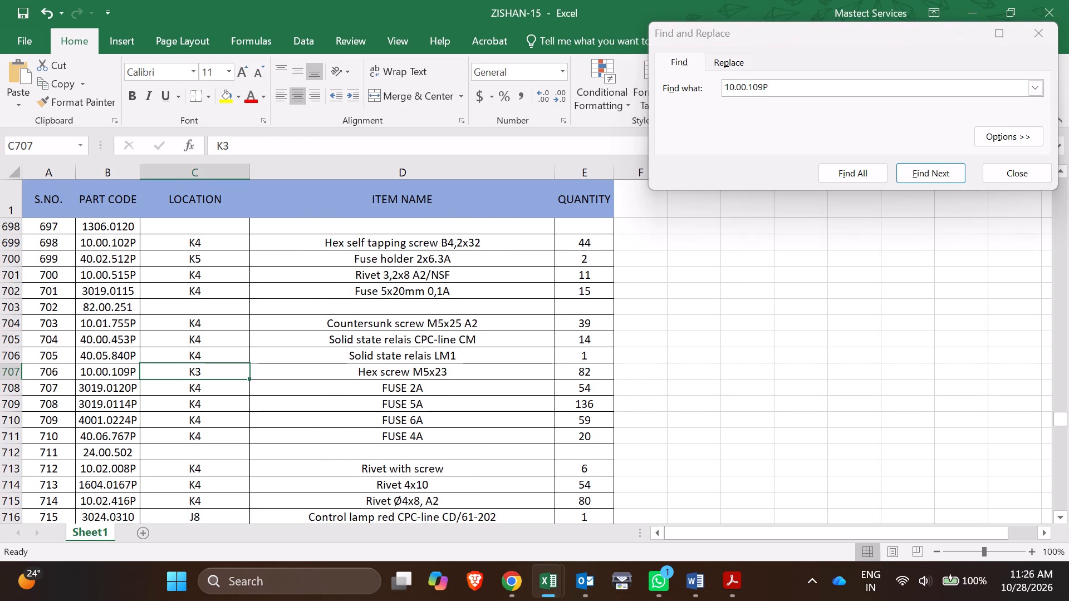
key("Right")
key("Right")
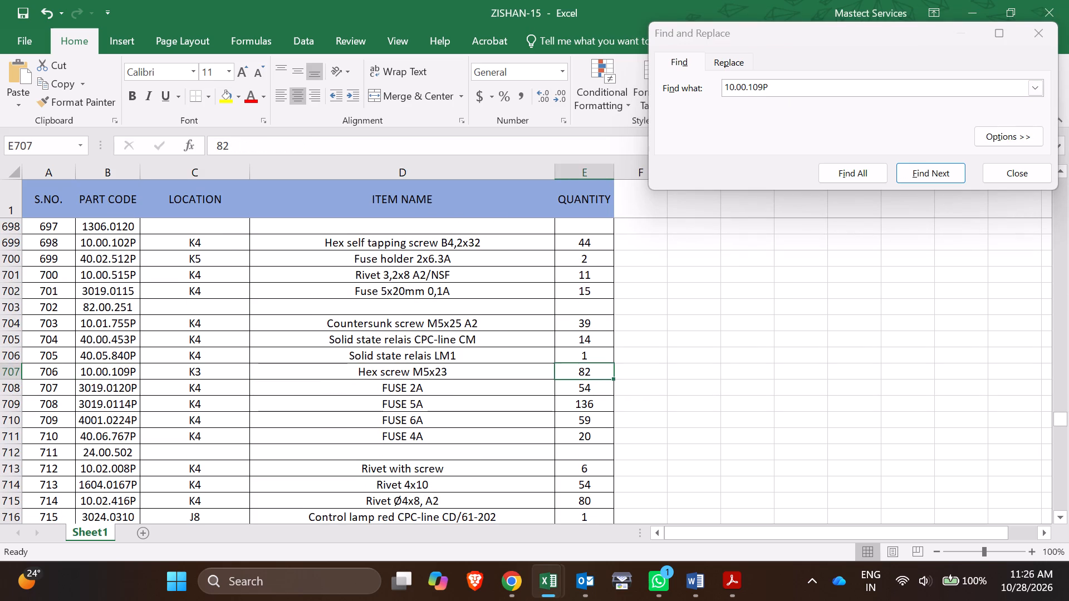
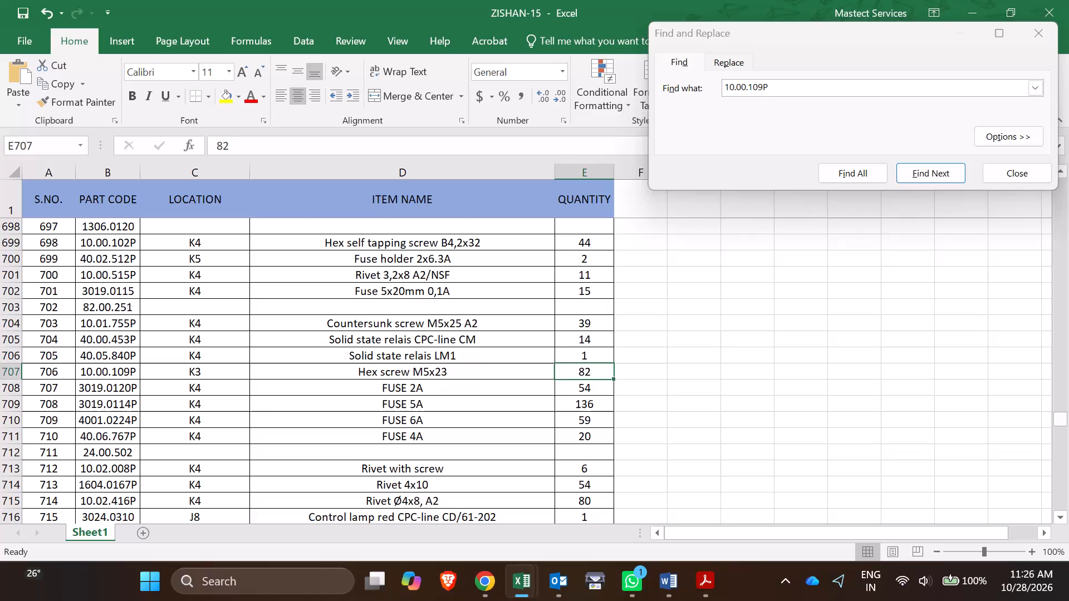
Set the Hex screw M5x23 quantity to 70 and save the workbook.
key("7")
key("0")
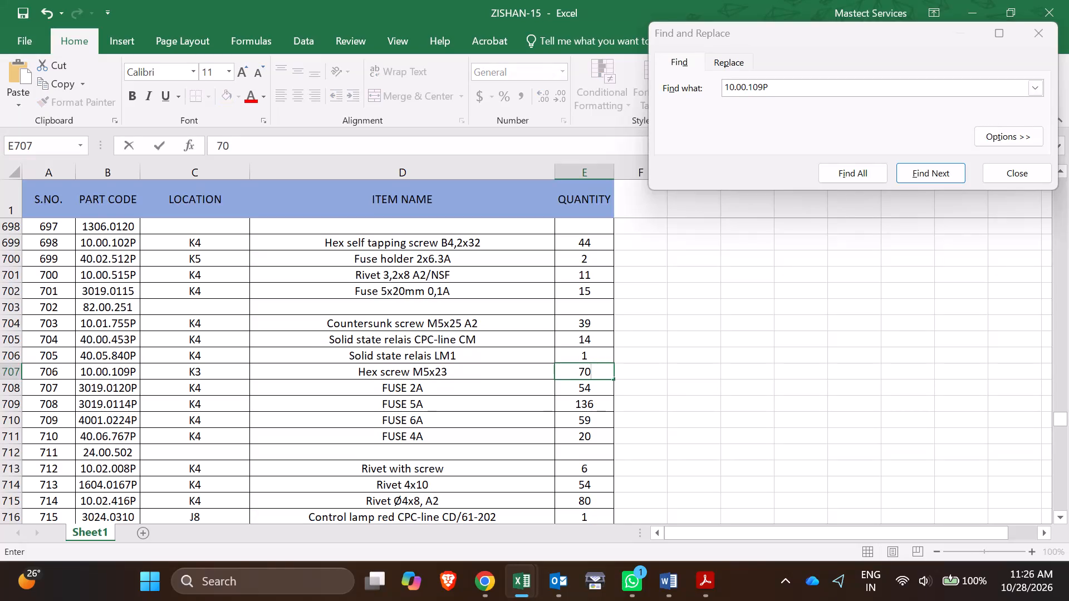
key("Return")
key("ctrl+s")
key("ctrl+s")
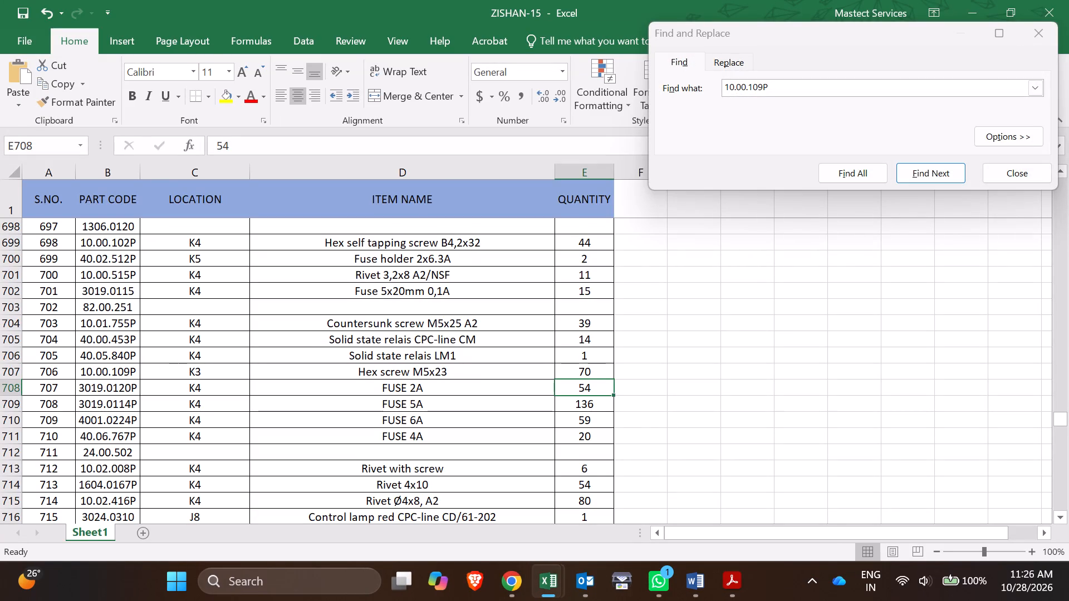
Find part code 40.03.410P, set its mating flange f. heating assembly quantity to 1, and save the workbook.
double_click(774, 87)
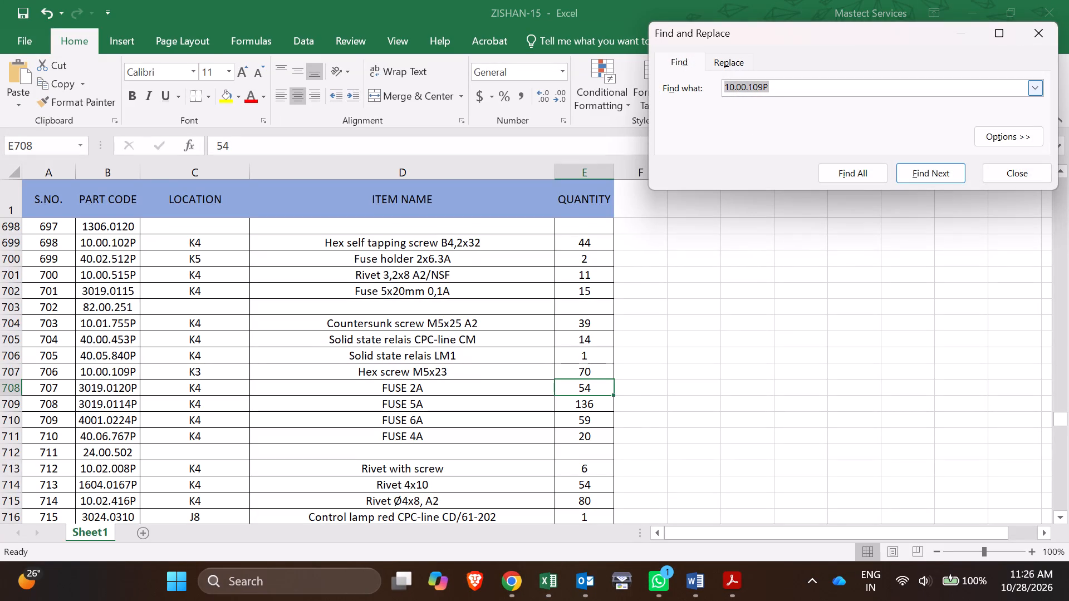
key("BackSpace")
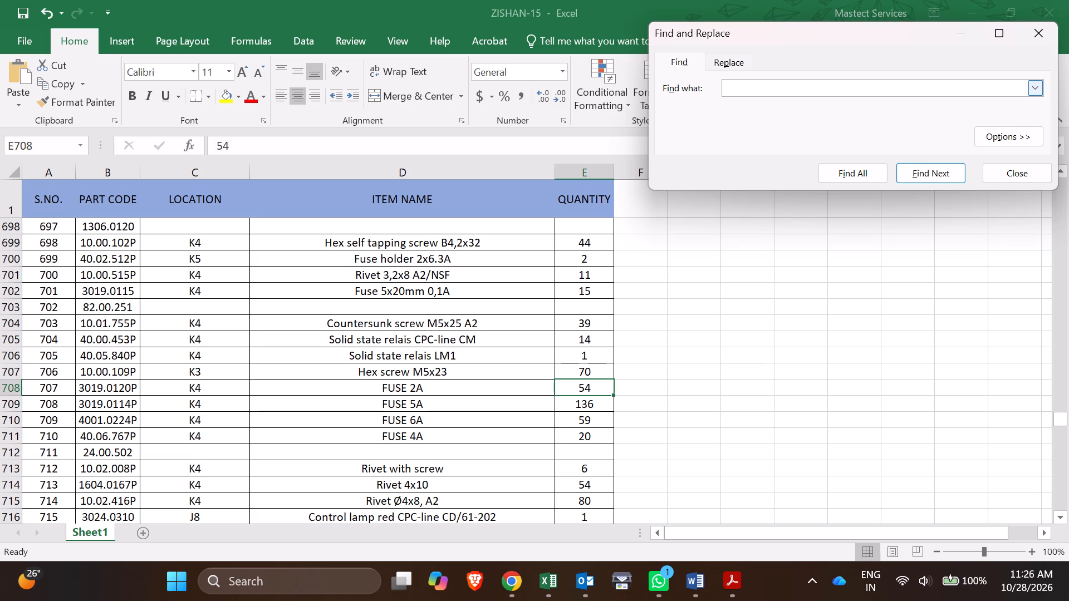
type("40.03.")
type("410")
key("shift+p")
key("Return")
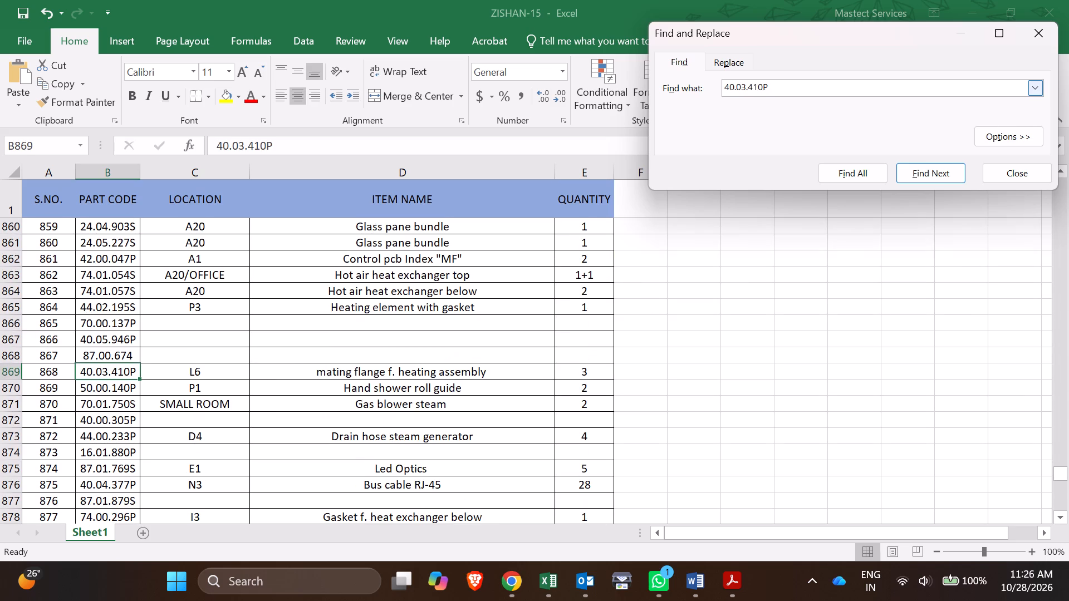
key("Return")
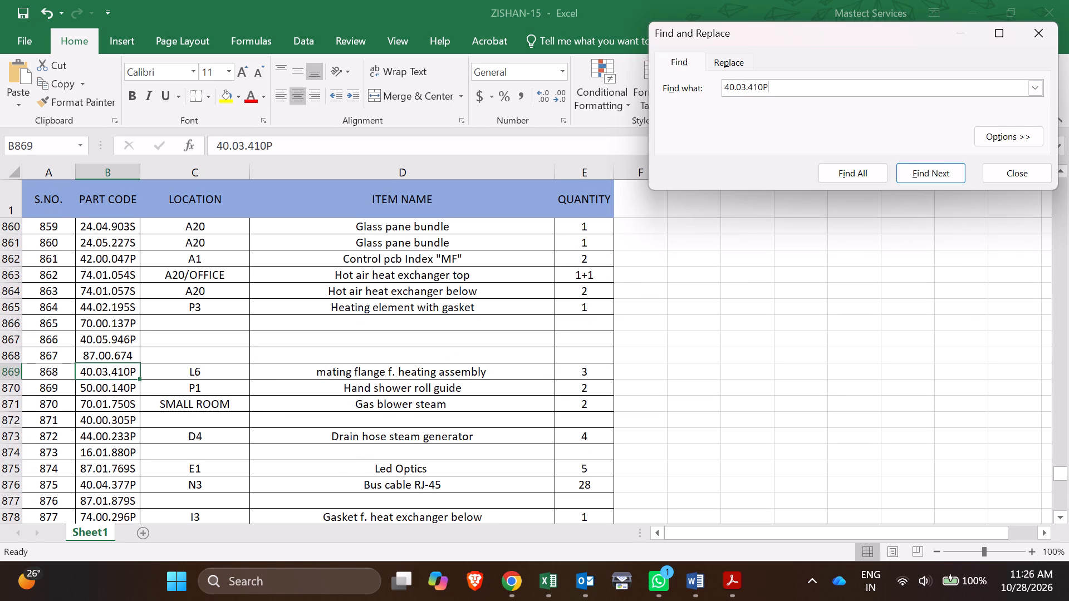
left_click(193, 372)
key("Right")
key("Right")
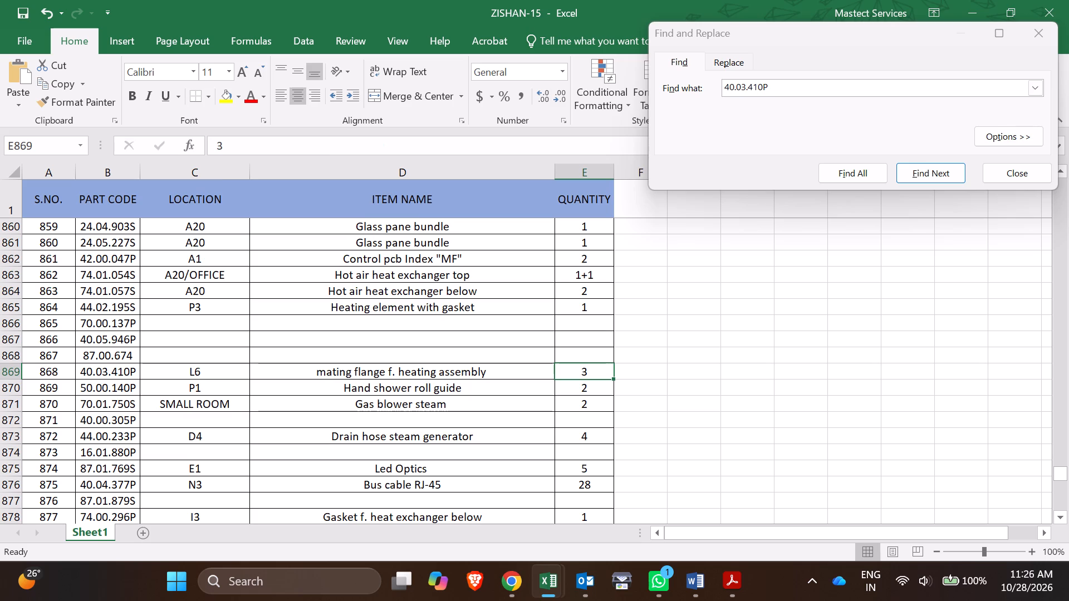
key("1")
key("Return")
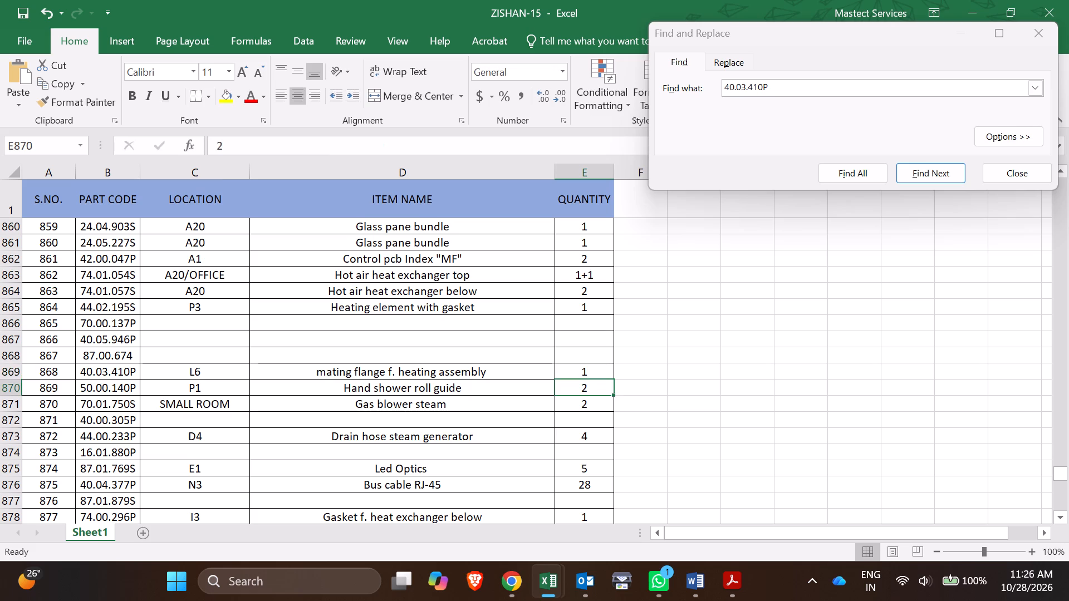
key("ctrl+s")
key("ctrl+s")
key("ctrl+s")
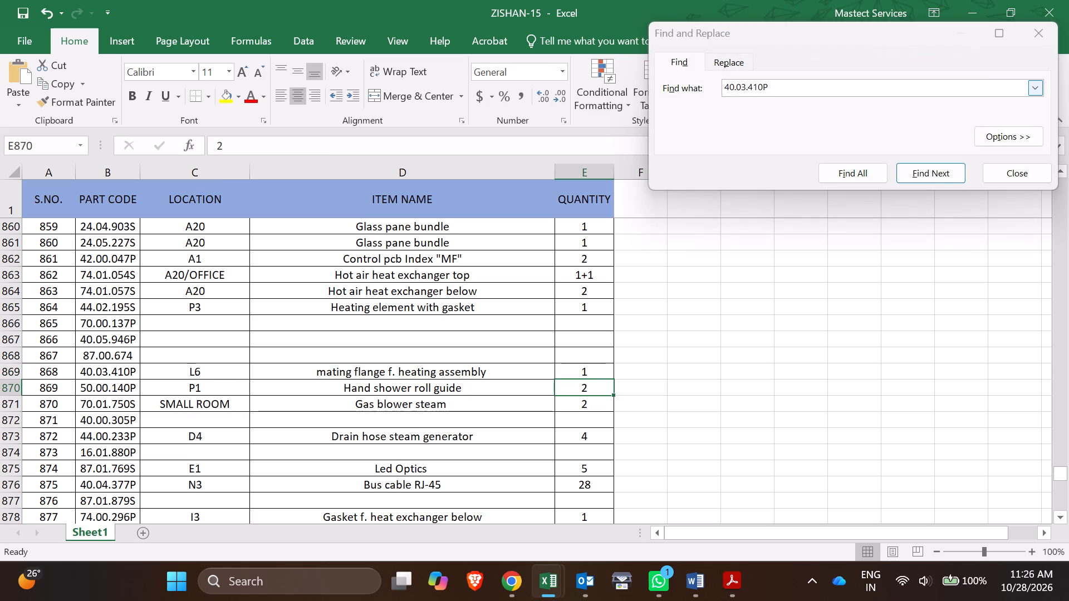
Find part code 87.01.077, set its Heating Assembly quantity to 0, and save the workbook.
double_click(769, 87)
key("BackSpace")
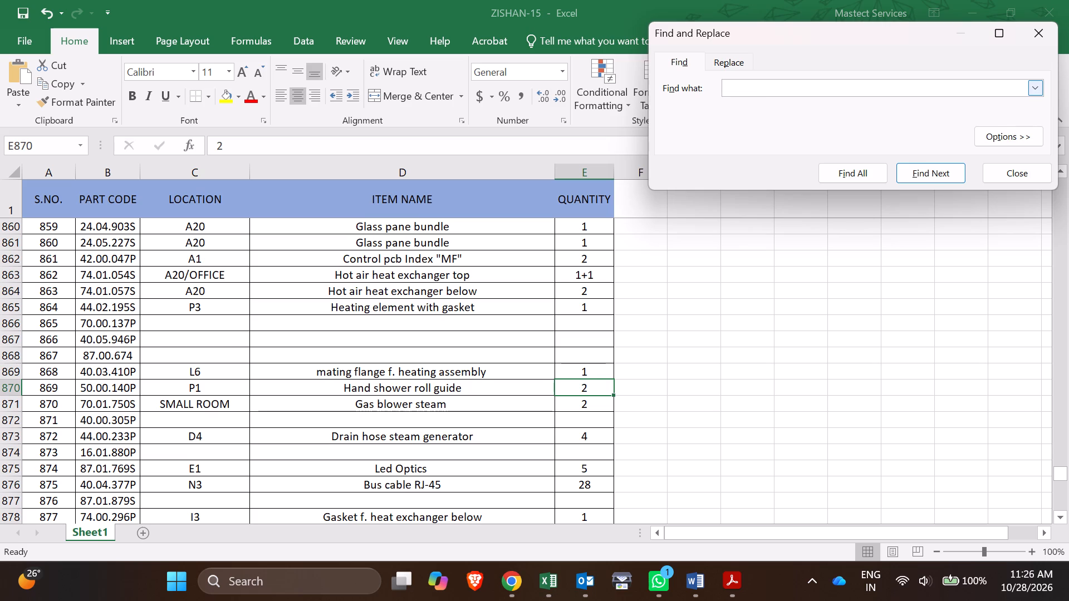
type("87.01.")
type("077")
key("Return")
key("Return")
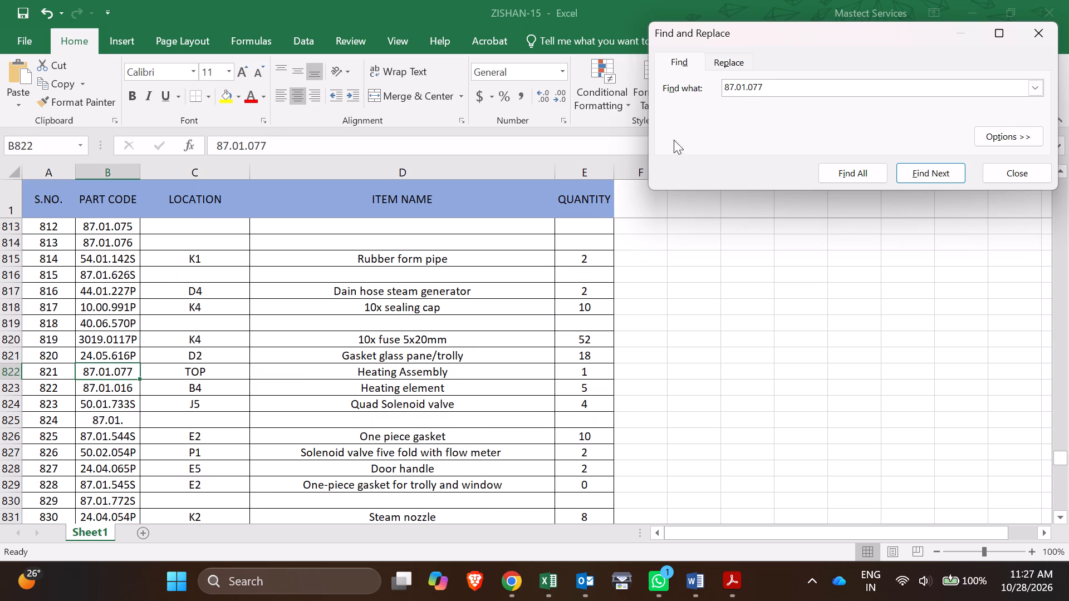
left_click(597, 368)
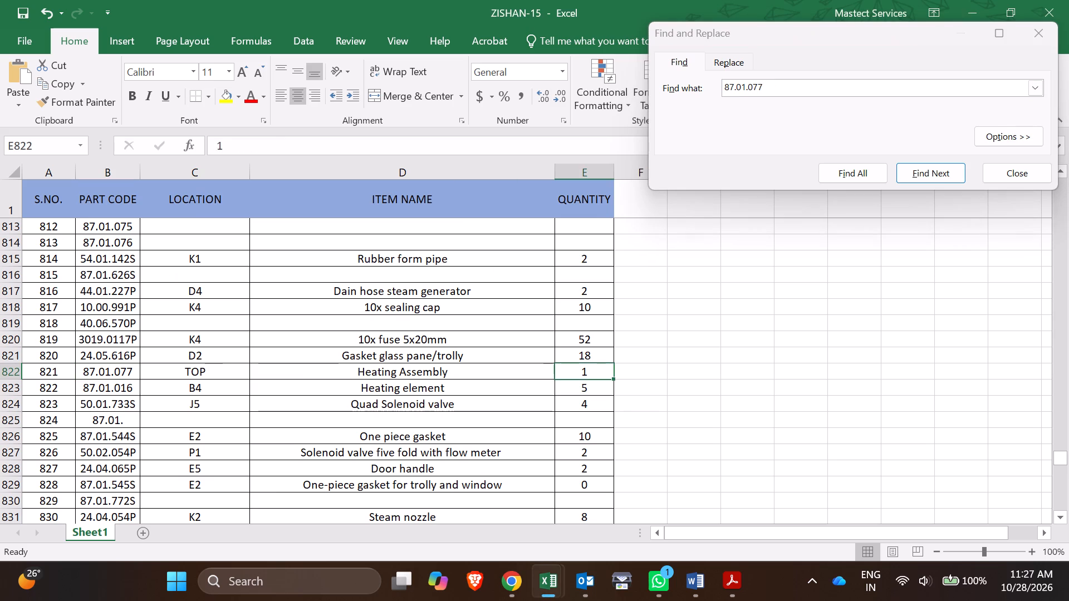
key("0")
key("Return")
key("ctrl+s")
key("ctrl+s")
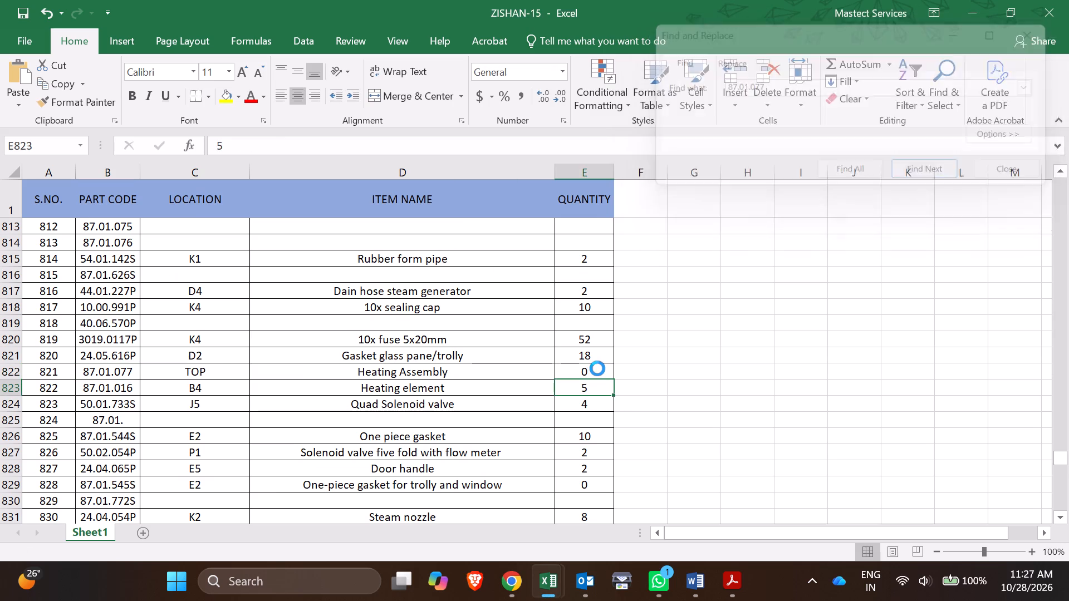
Find part code 40.03.425P in the stock list.
double_click(844, 88)
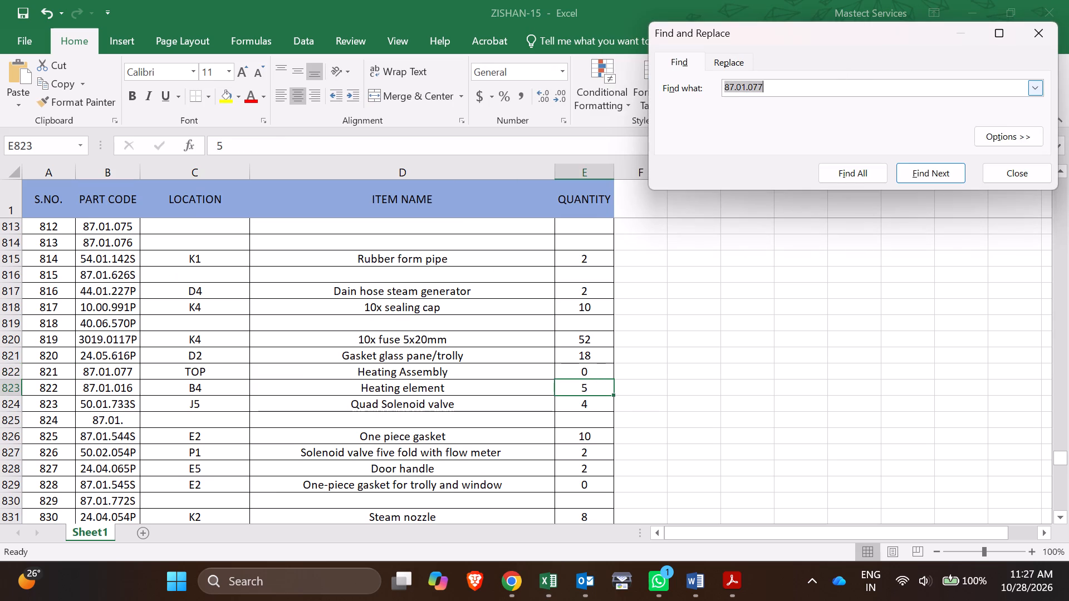
key("BackSpace")
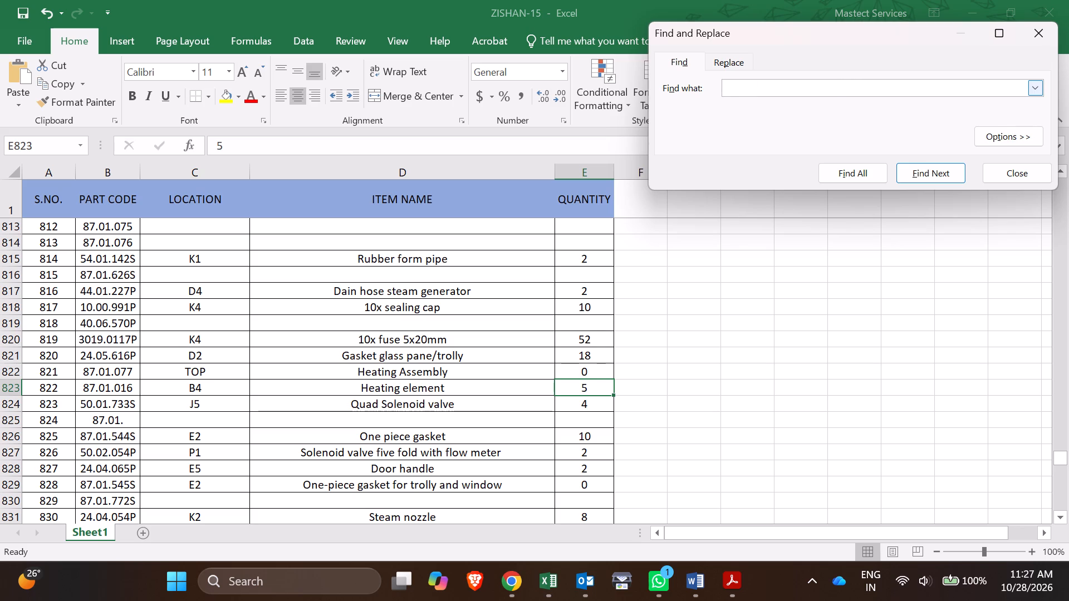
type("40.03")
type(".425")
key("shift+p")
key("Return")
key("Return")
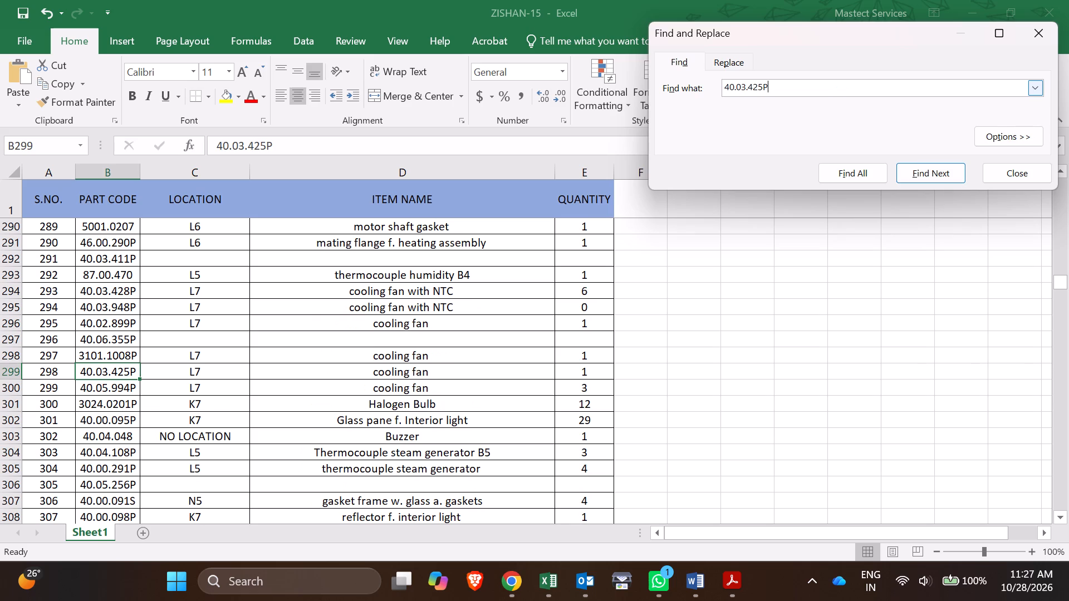
Set the quantity of cooling fan 40.03.425P to 0, save the workbook, and close the search dialog.
left_click(185, 370)
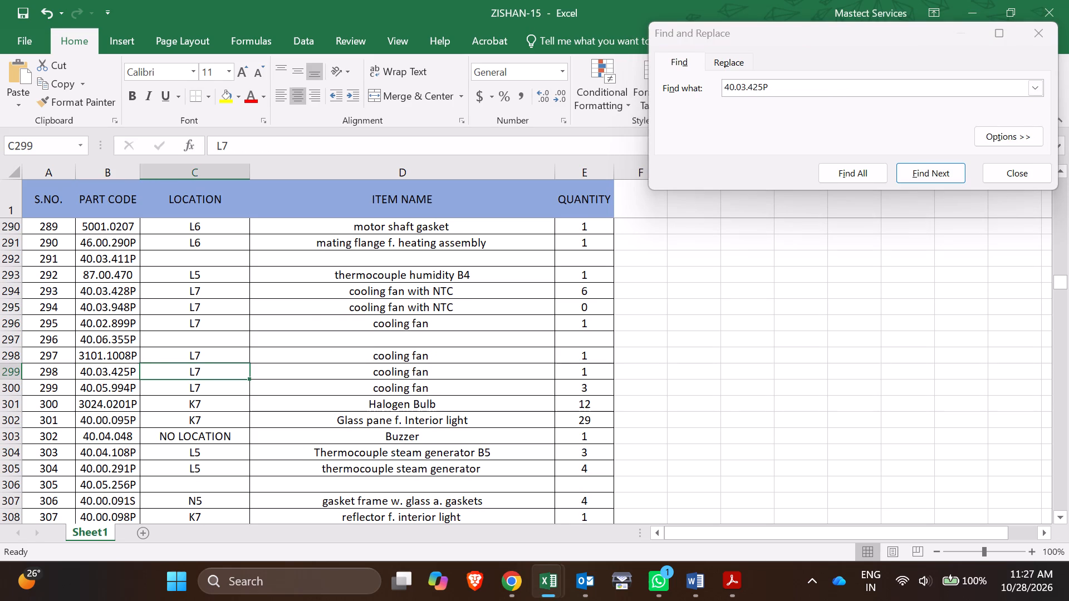
key("Right")
key("Right")
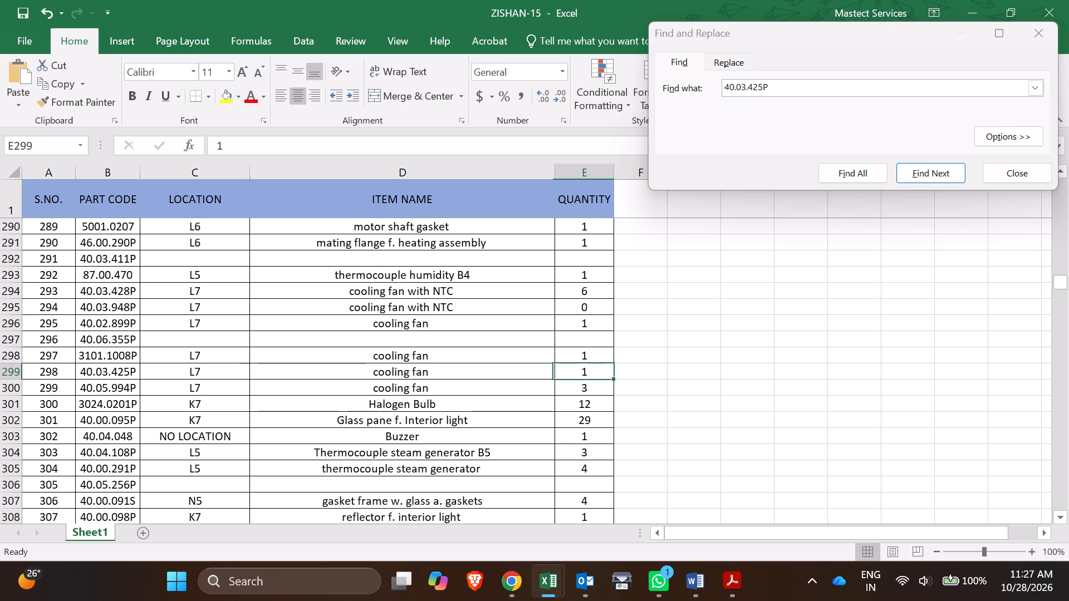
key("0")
key("Return")
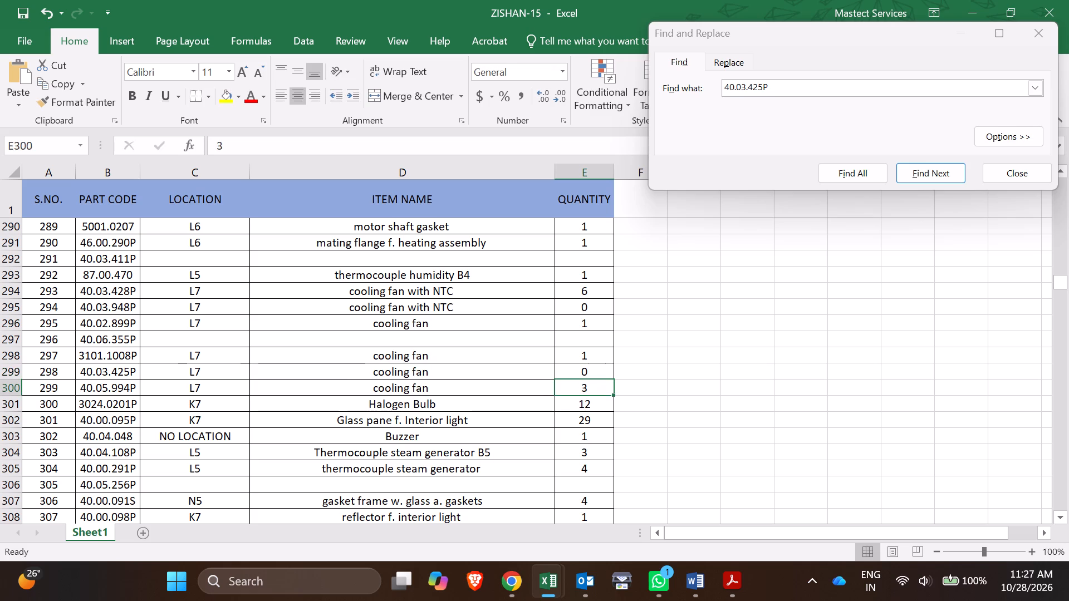
left_click(185, 370, "ctrl")
key("ctrl+s")
key("ctrl+s")
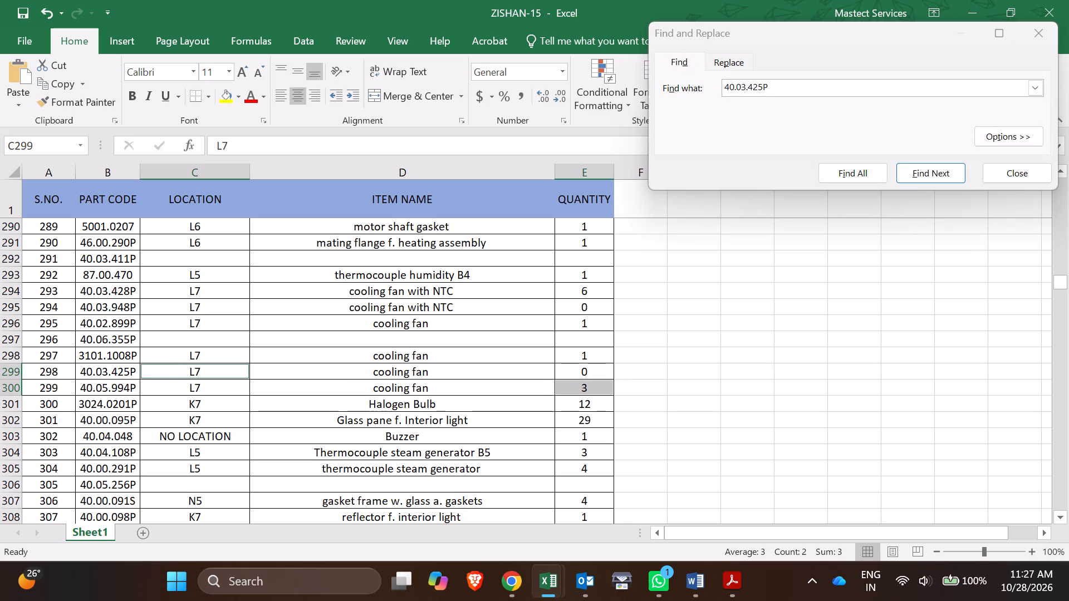
left_click(374, 372)
key("ctrl+s")
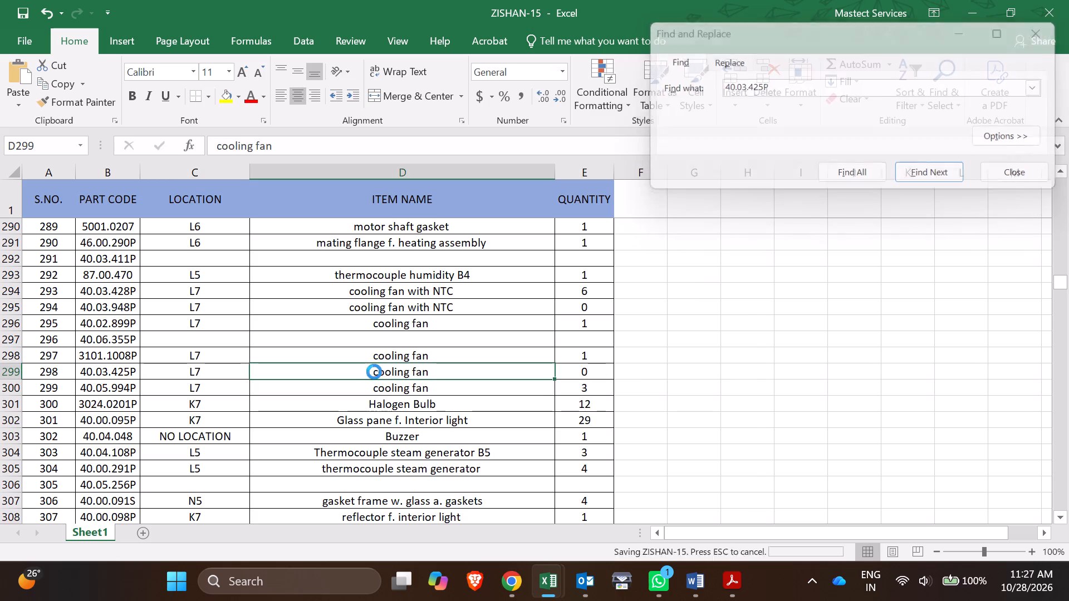
key("ctrl+s")
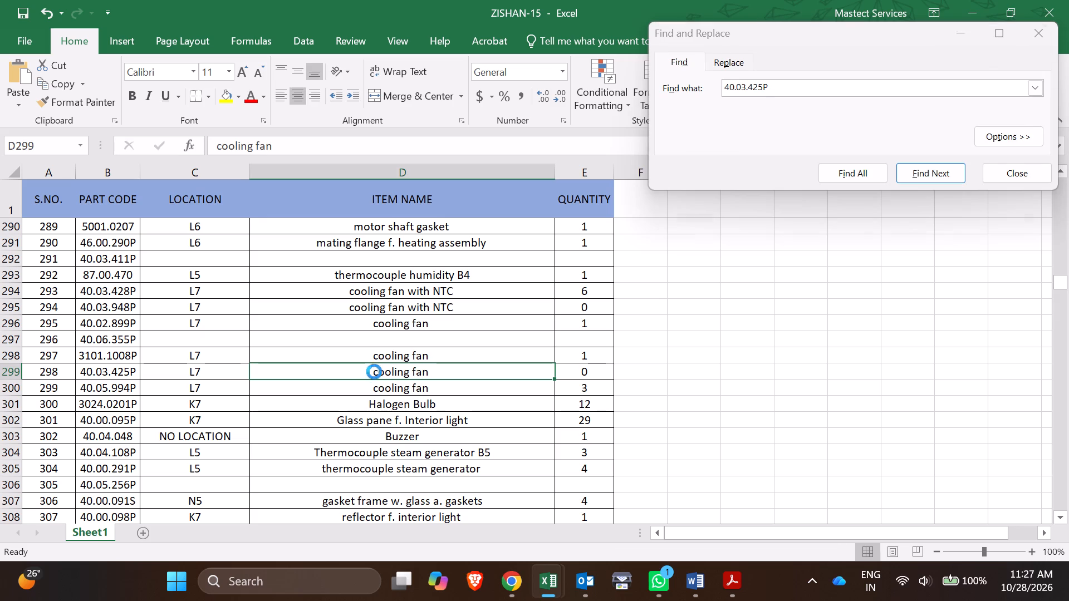
left_click(1036, 35)
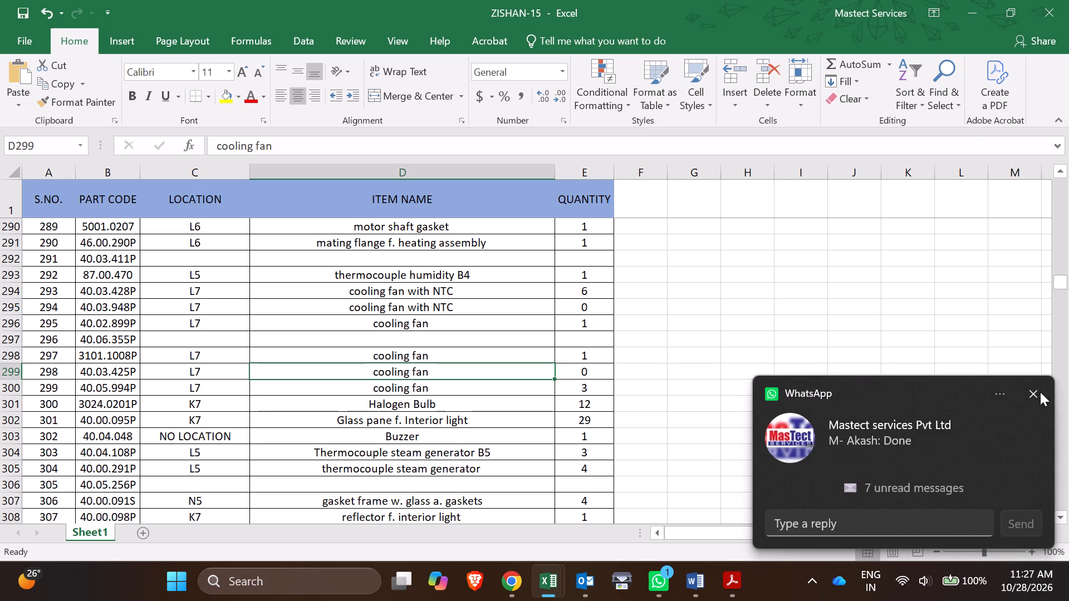
left_click(1036, 395)
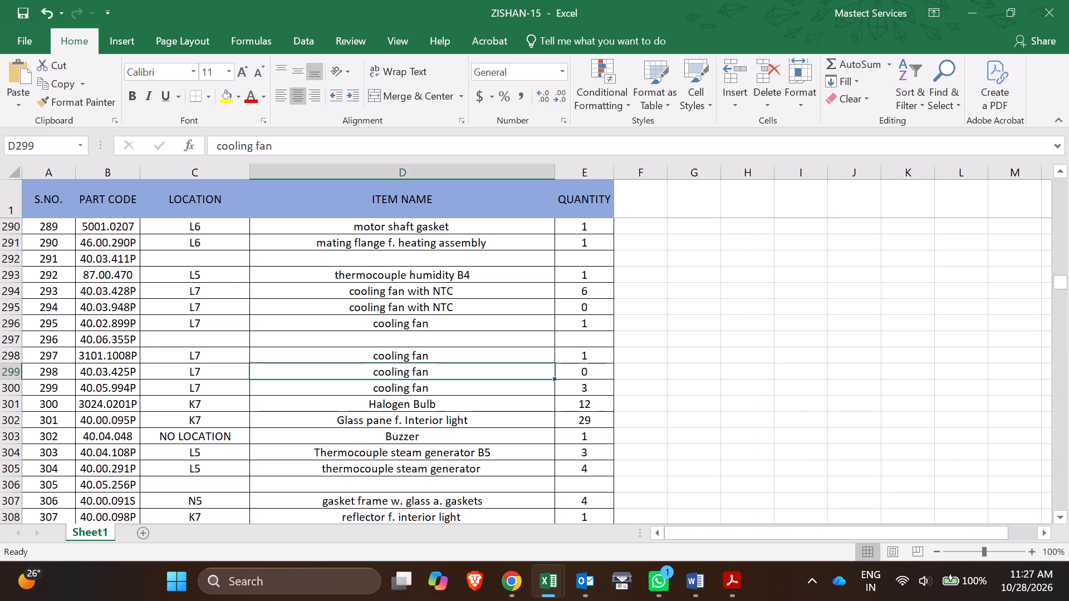
left_click(34, 372)
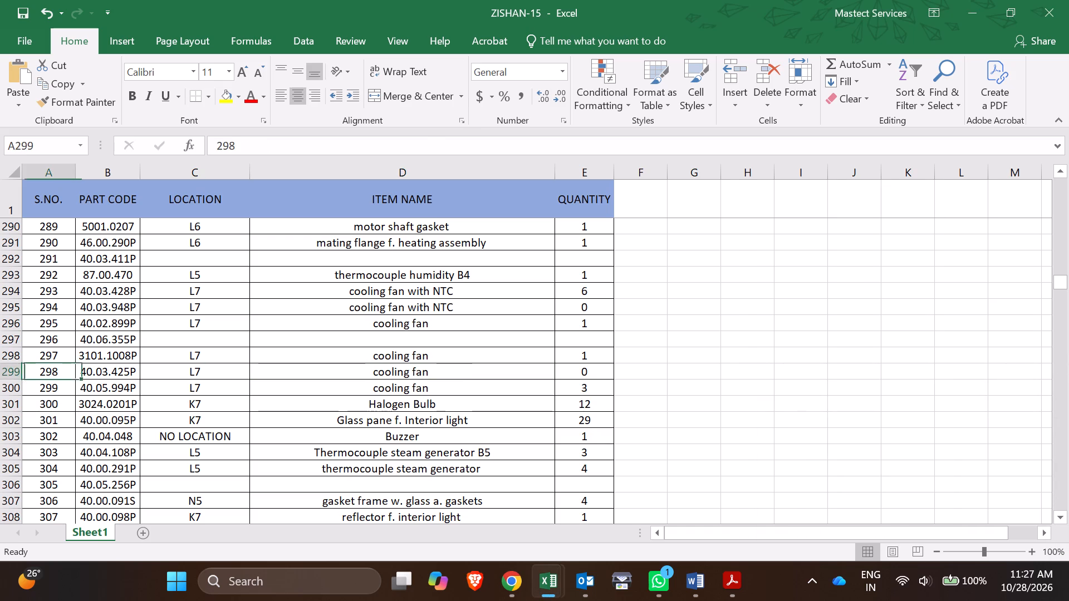
key("ctrl+s")
Switch from the ZISHAN-15 stock workbook to WhatsApp.
key("alt+Tab")
key("alt+Right")
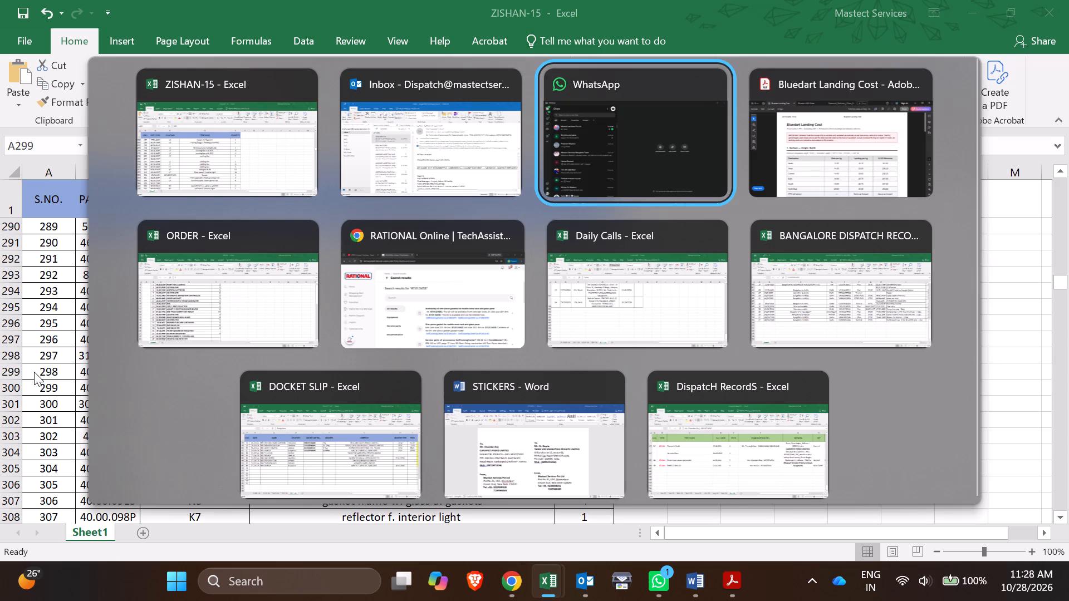